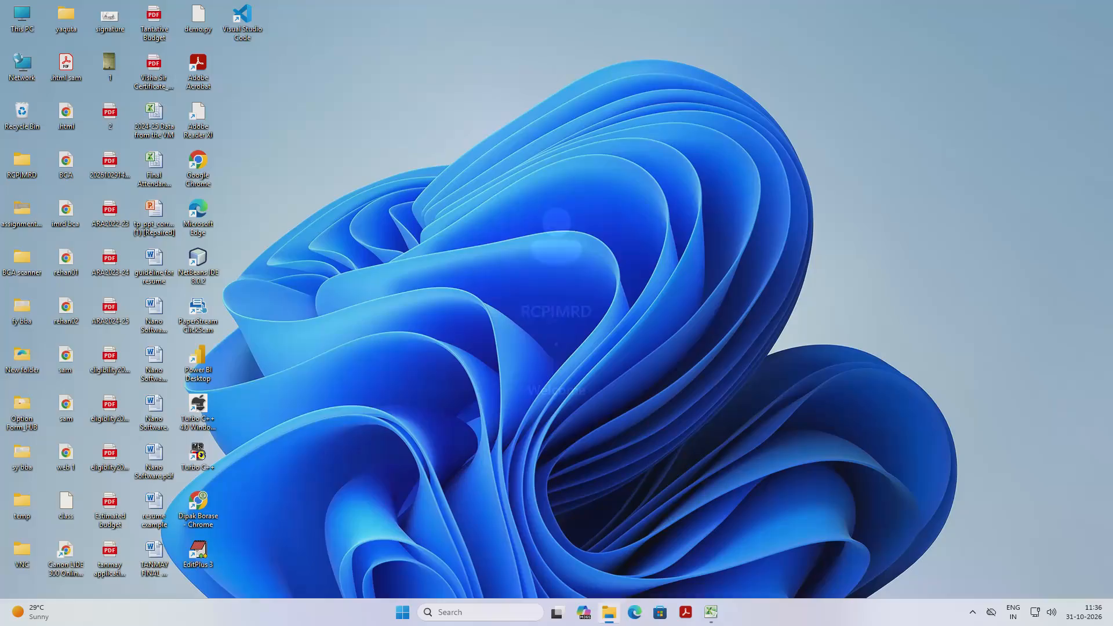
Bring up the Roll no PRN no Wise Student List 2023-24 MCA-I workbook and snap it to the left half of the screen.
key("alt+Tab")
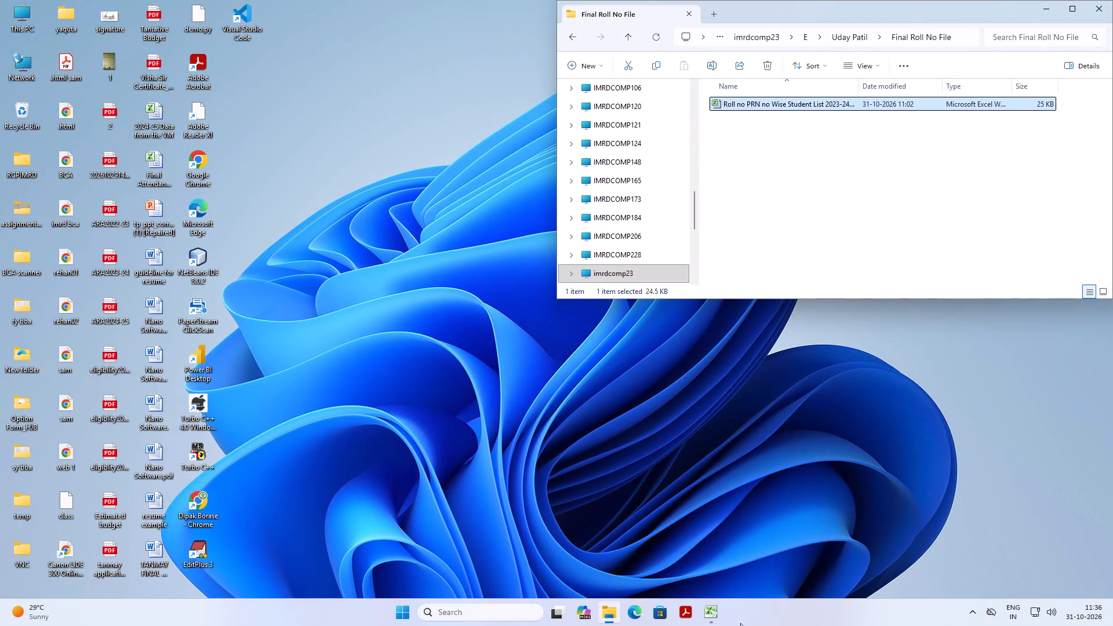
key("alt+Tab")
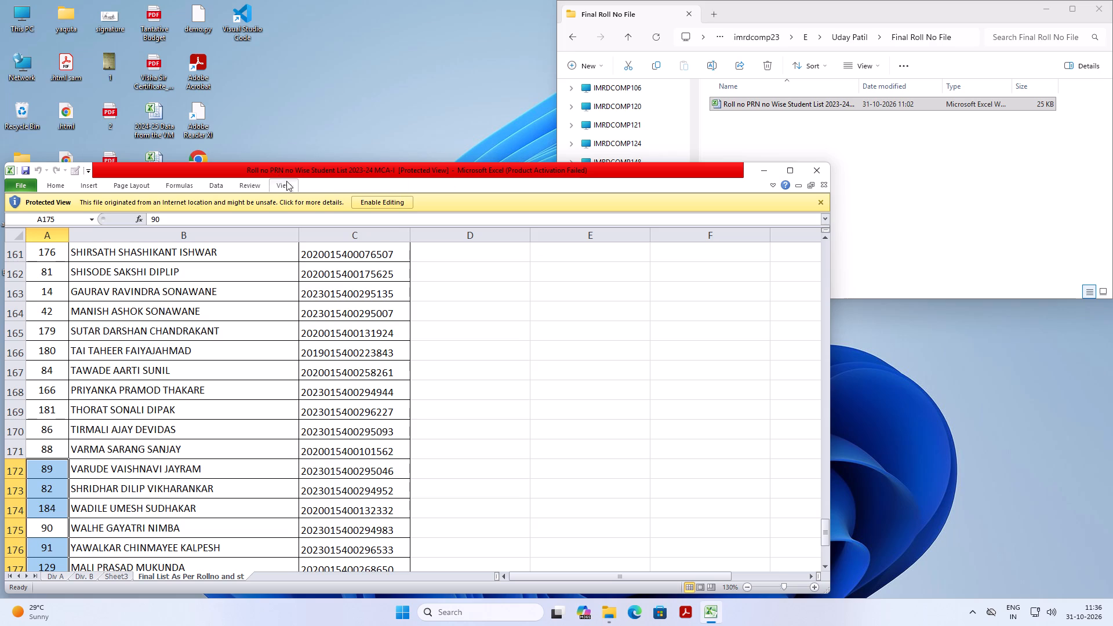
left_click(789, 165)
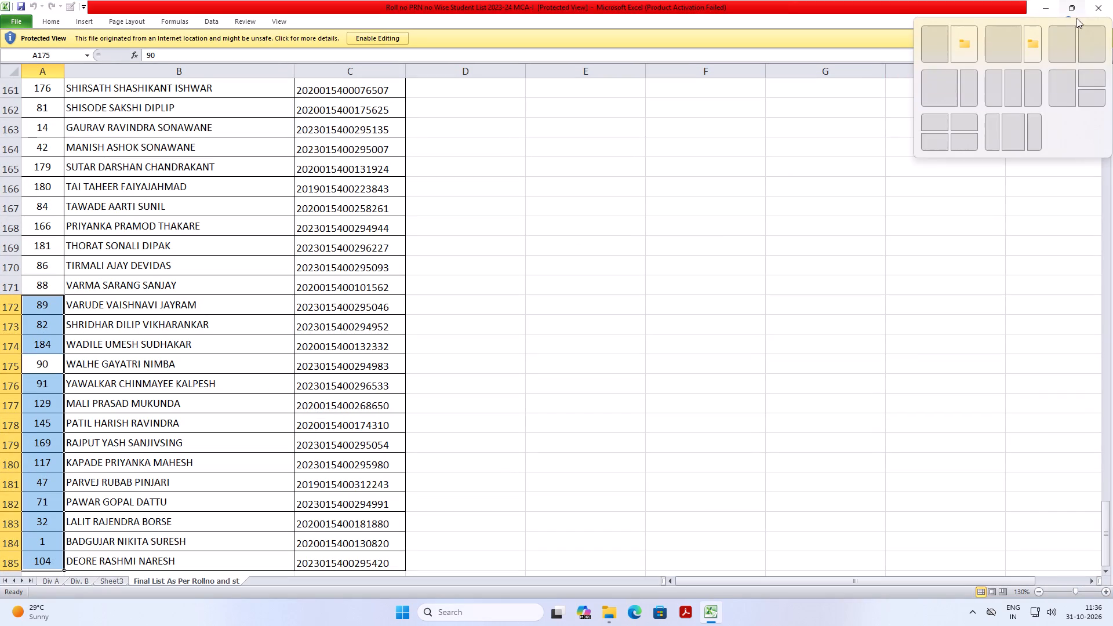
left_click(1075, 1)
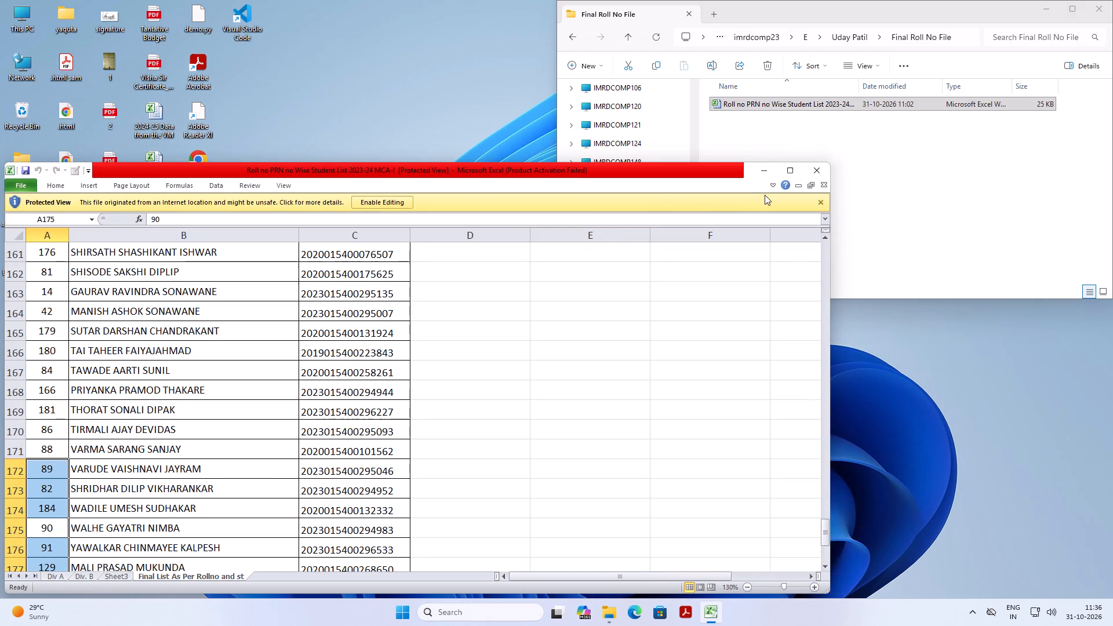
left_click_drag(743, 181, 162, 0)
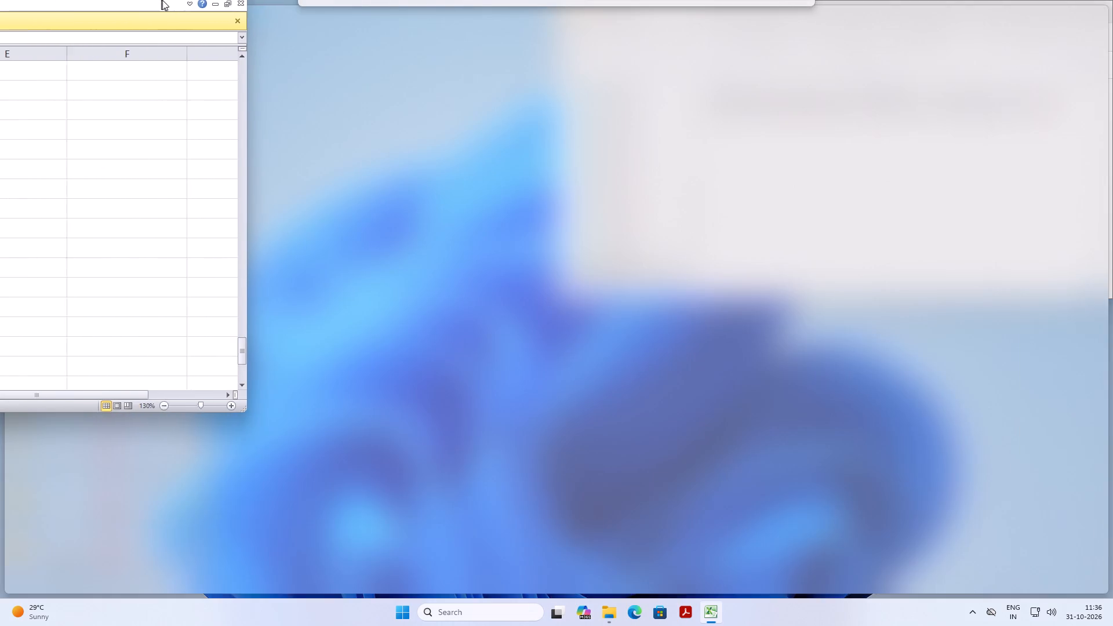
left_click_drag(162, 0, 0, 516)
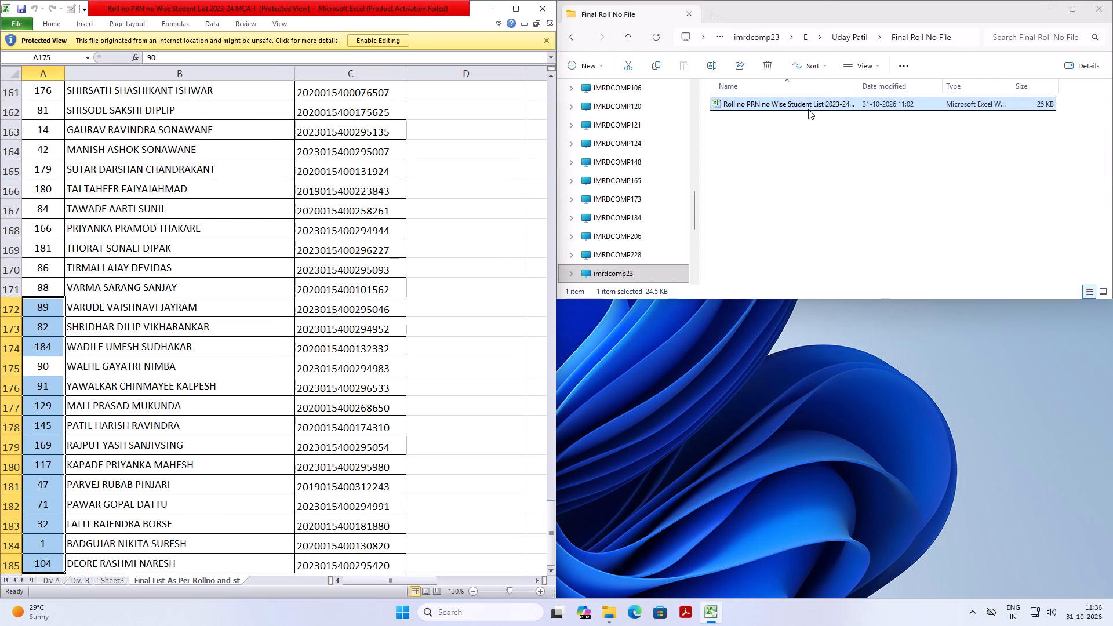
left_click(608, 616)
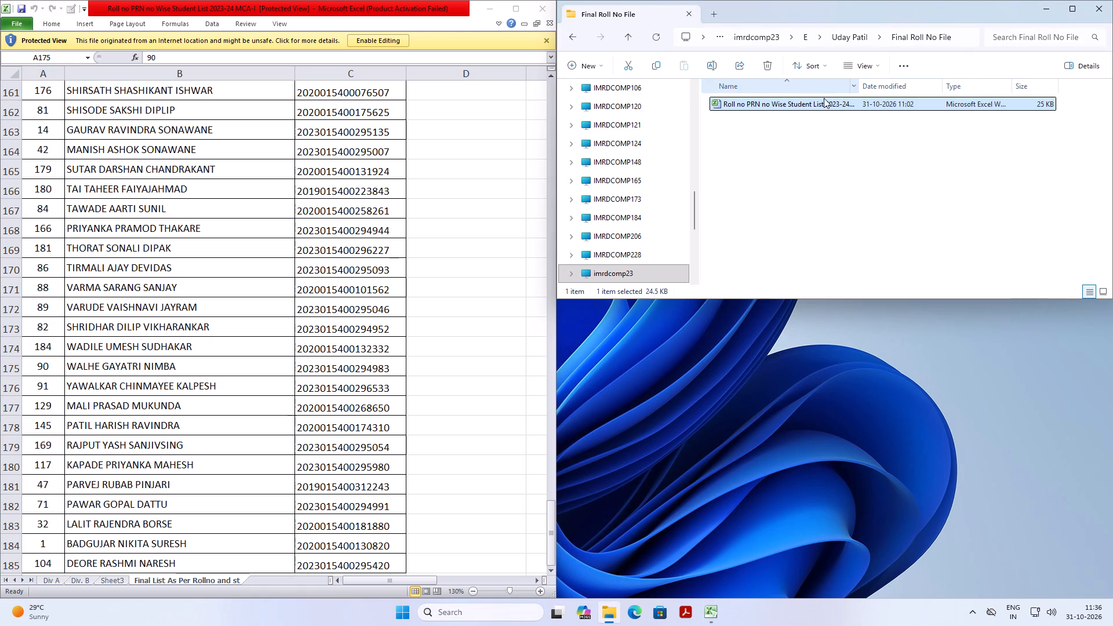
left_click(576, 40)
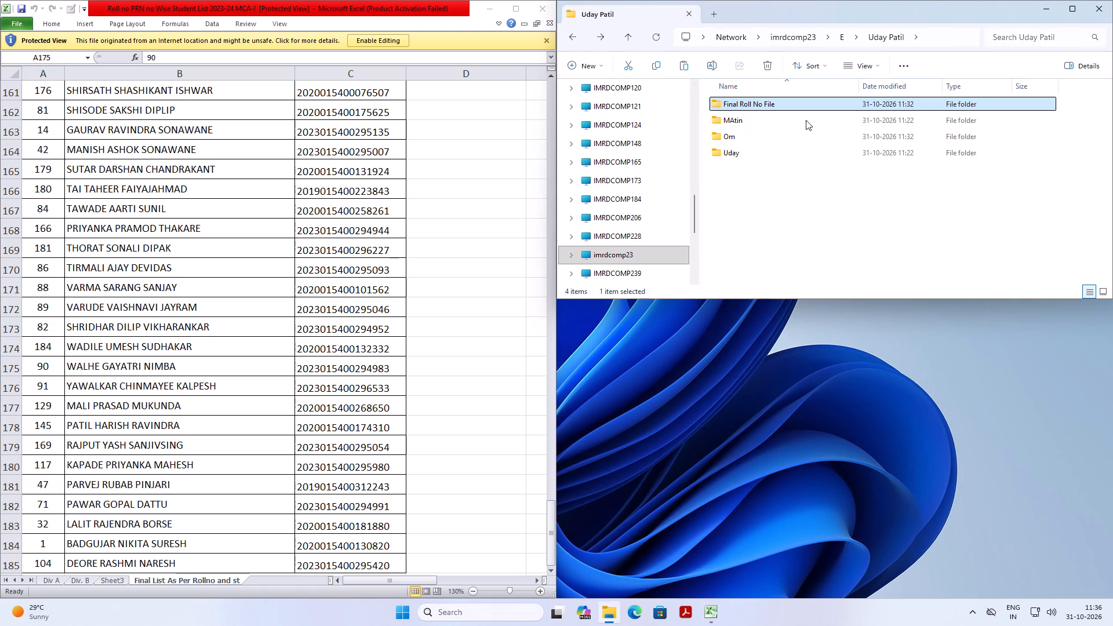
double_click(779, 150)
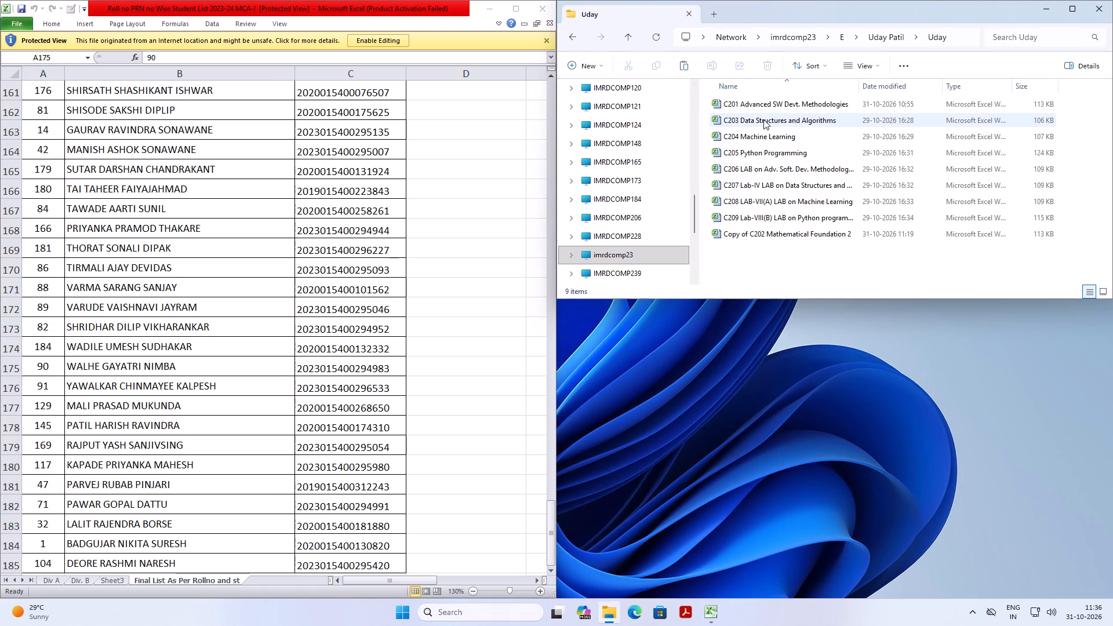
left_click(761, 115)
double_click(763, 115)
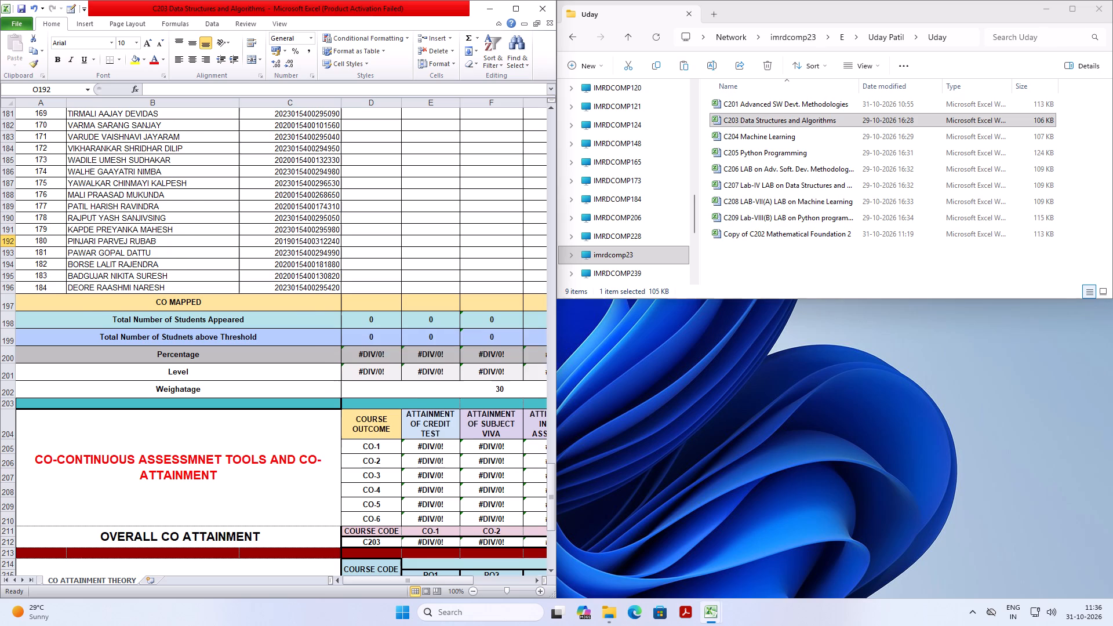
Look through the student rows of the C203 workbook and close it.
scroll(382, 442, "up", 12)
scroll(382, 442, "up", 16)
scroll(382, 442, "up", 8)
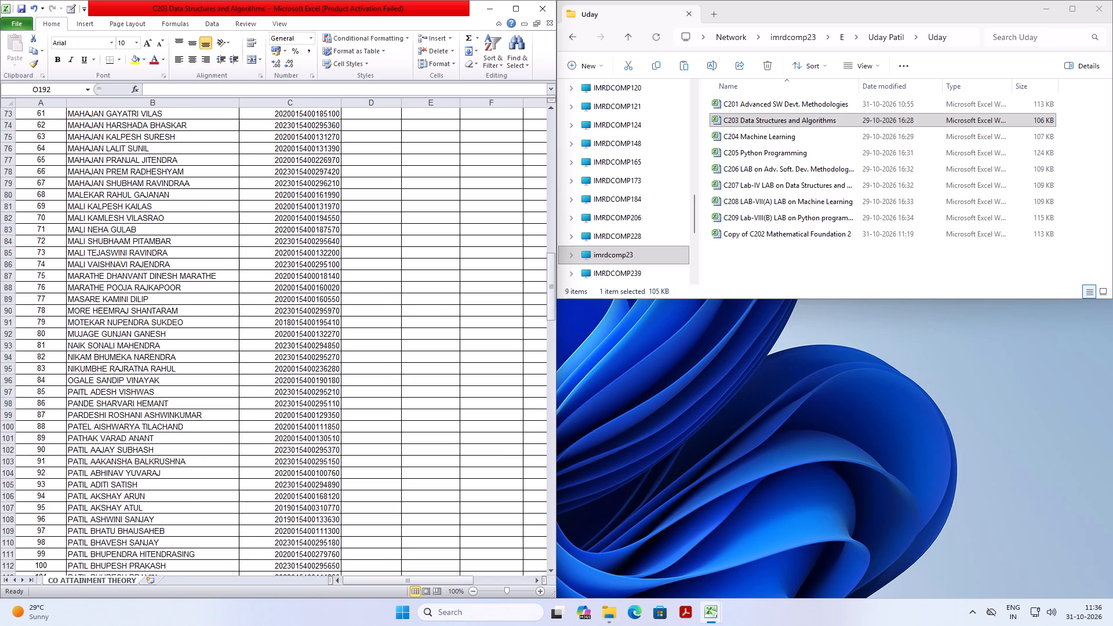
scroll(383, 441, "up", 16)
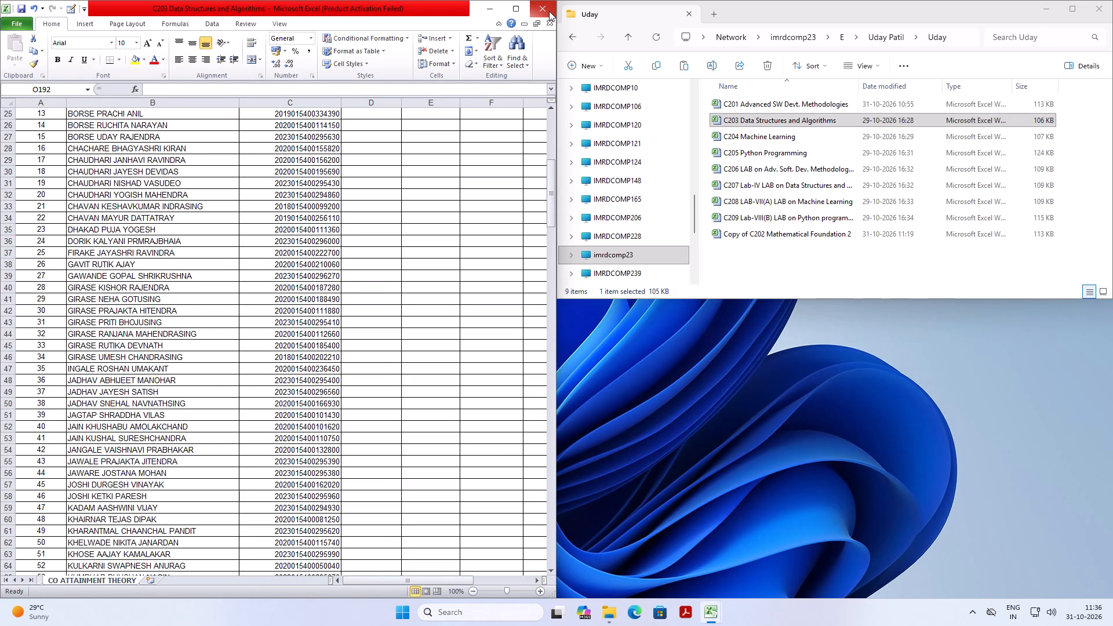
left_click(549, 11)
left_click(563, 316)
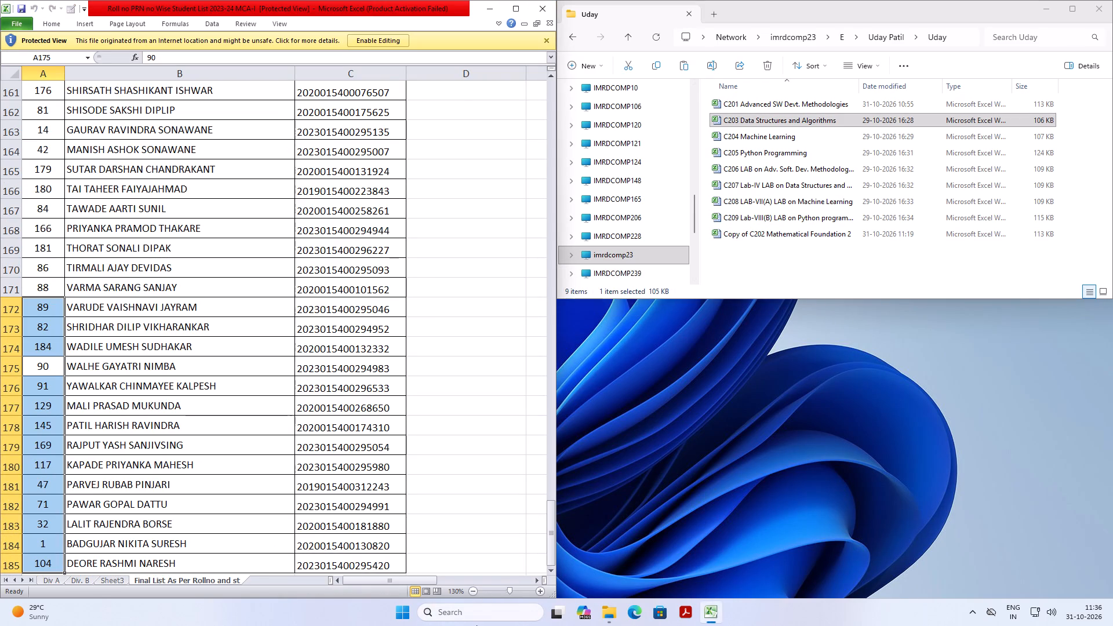
Start a separate Microsoft Excel 2010 window and open the recent workbook C203 Data Structures and Algorithms in it.
left_click(478, 620)
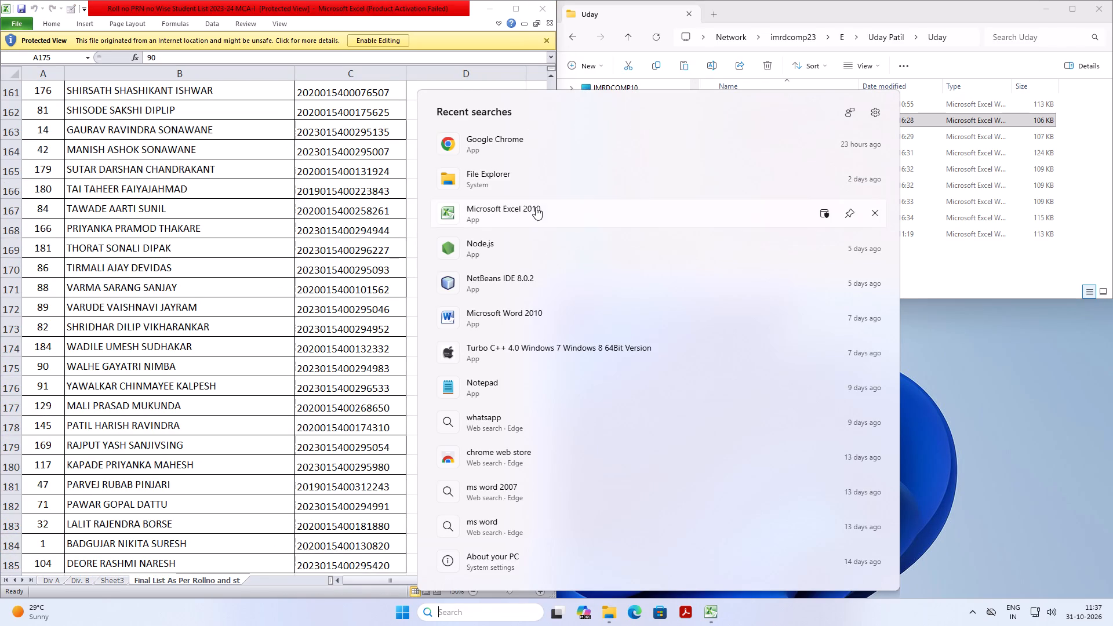
left_click(536, 207)
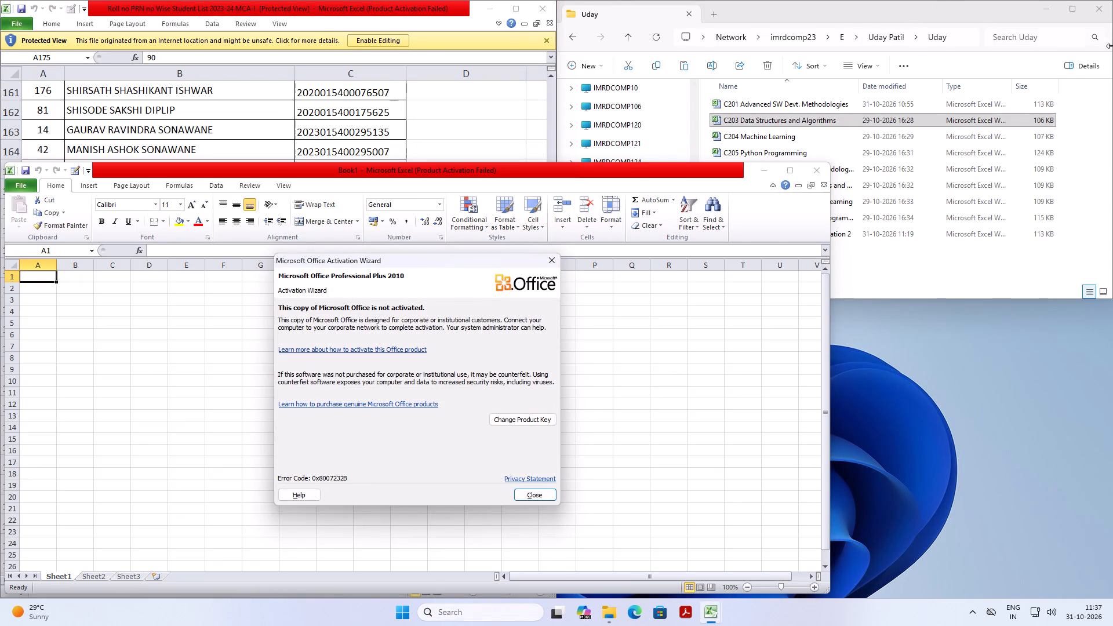
left_click(546, 257)
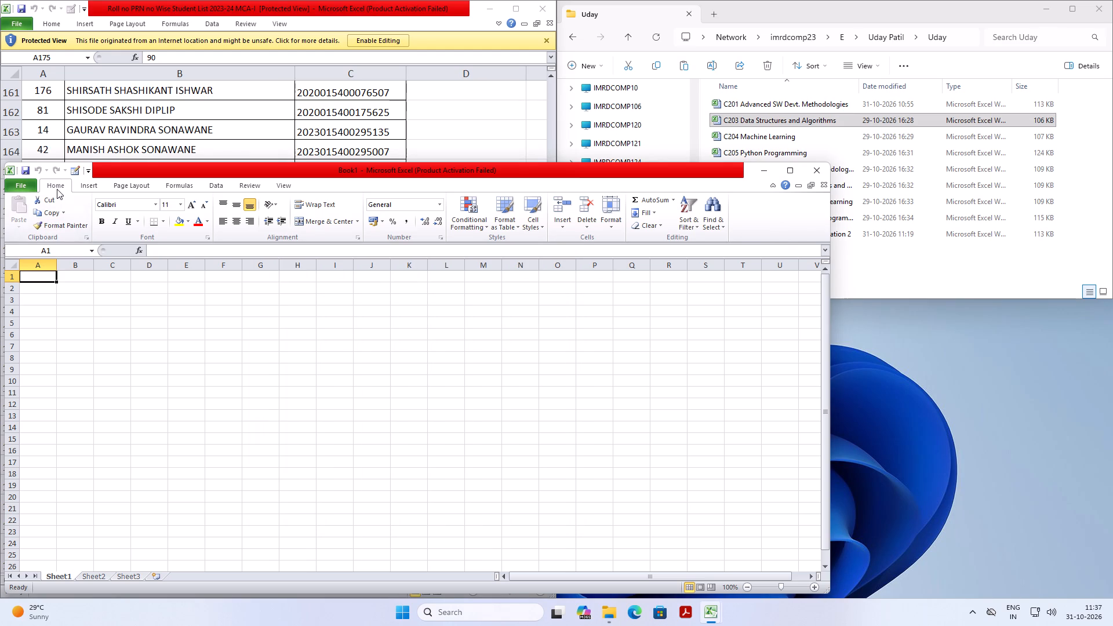
left_click(32, 188)
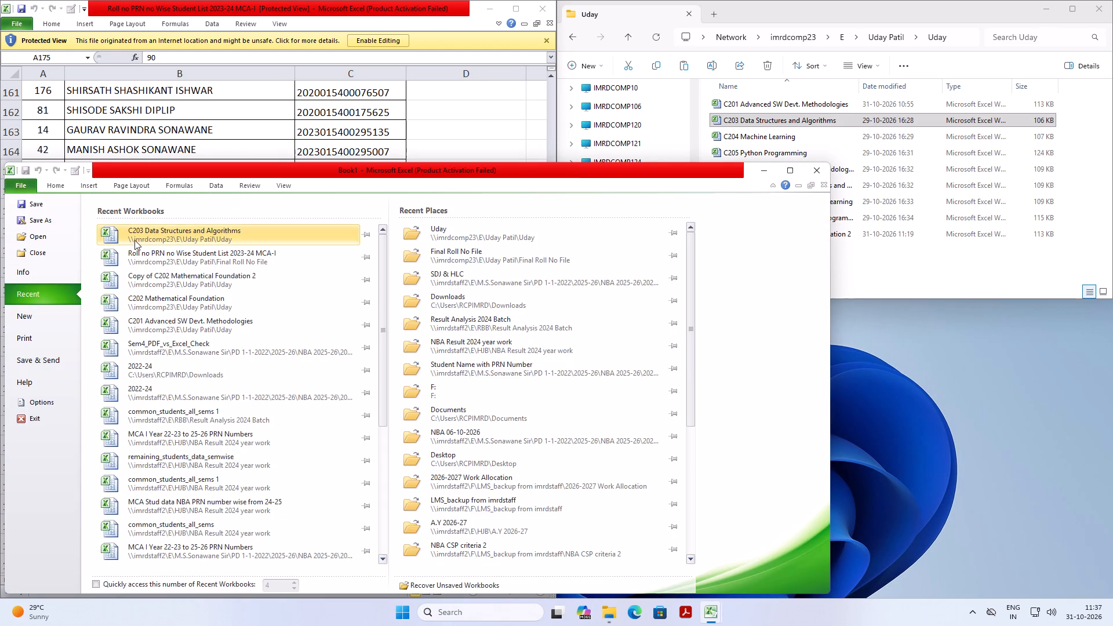
left_click(134, 240)
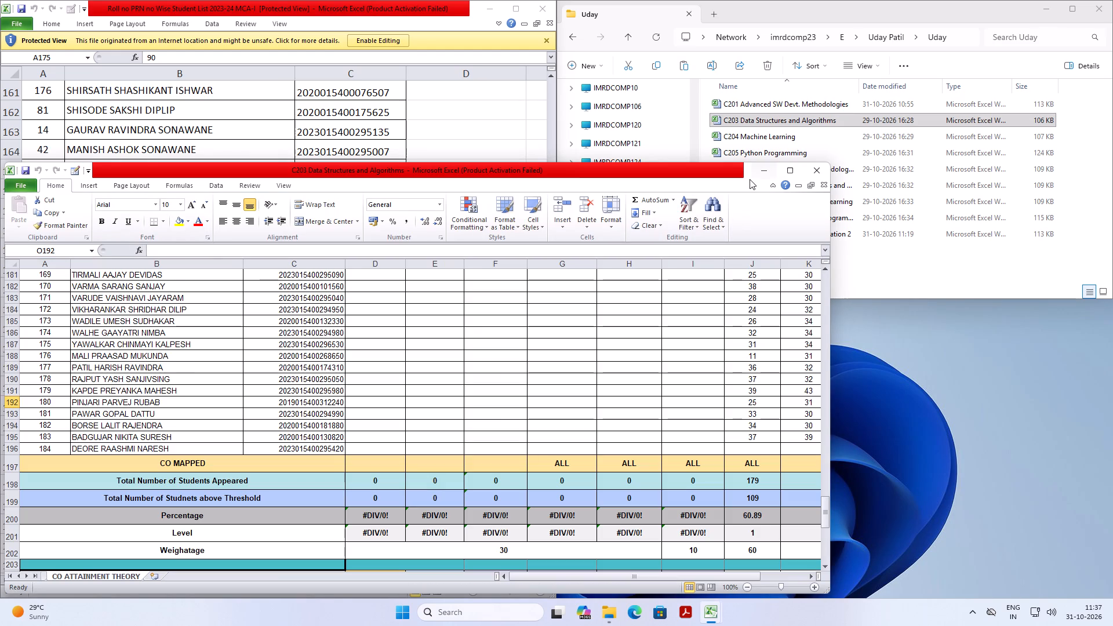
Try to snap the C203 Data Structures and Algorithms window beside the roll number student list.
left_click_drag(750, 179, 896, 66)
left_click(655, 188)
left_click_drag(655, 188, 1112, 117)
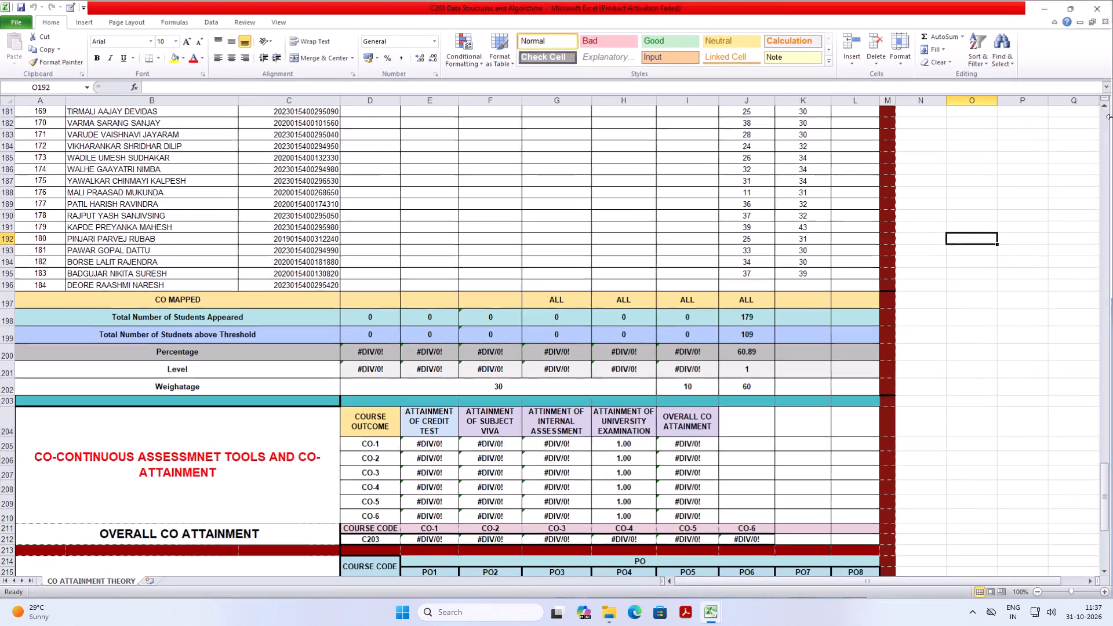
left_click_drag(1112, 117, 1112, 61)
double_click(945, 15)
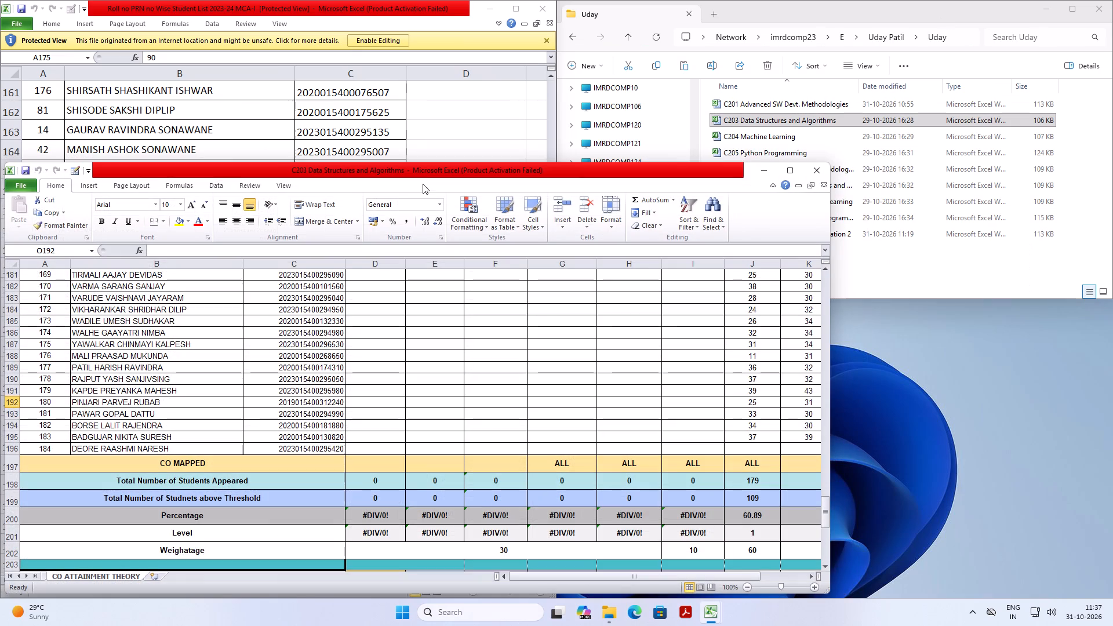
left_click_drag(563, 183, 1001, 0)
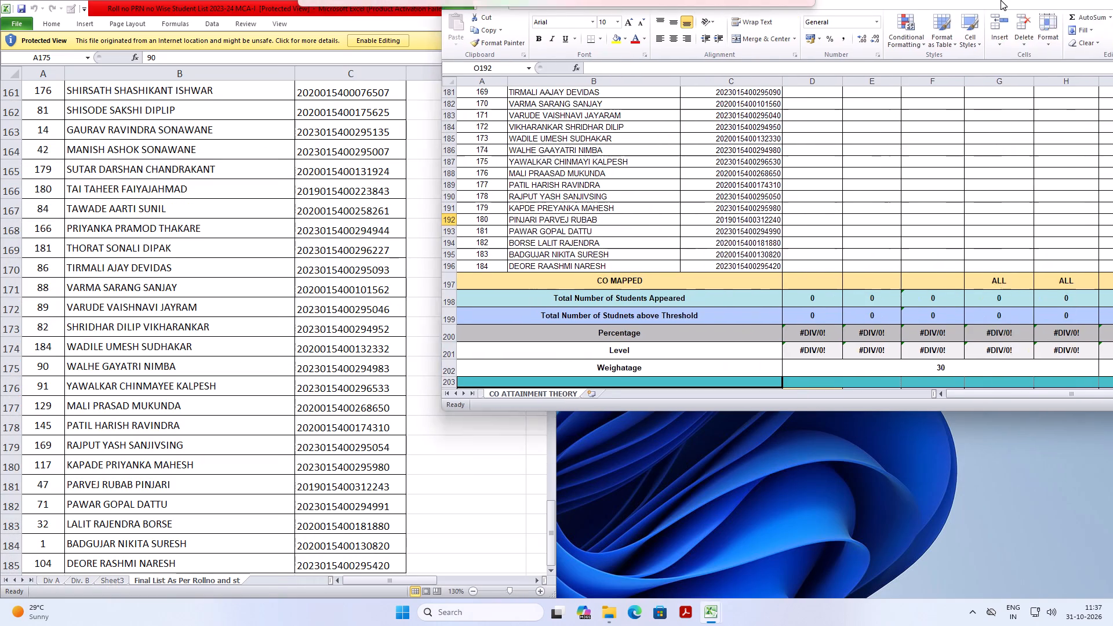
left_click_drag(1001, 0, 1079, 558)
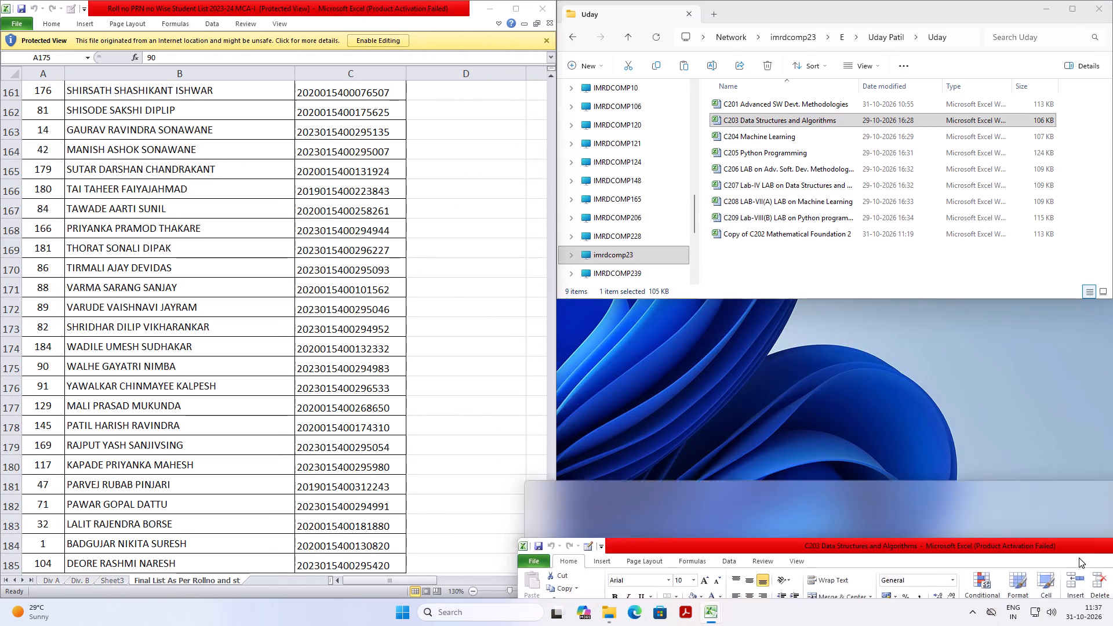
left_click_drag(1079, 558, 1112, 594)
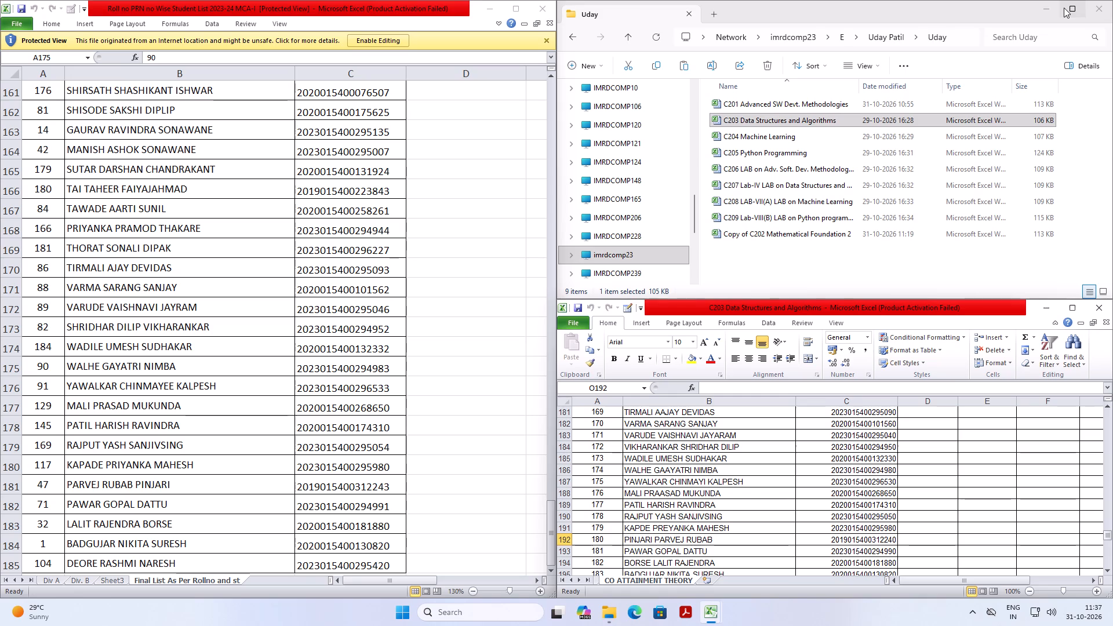
Minimise File Explorer and arrange the workbooks side by side, with C203 on the left half and the roll number student list on the right half.
left_click(1042, 12)
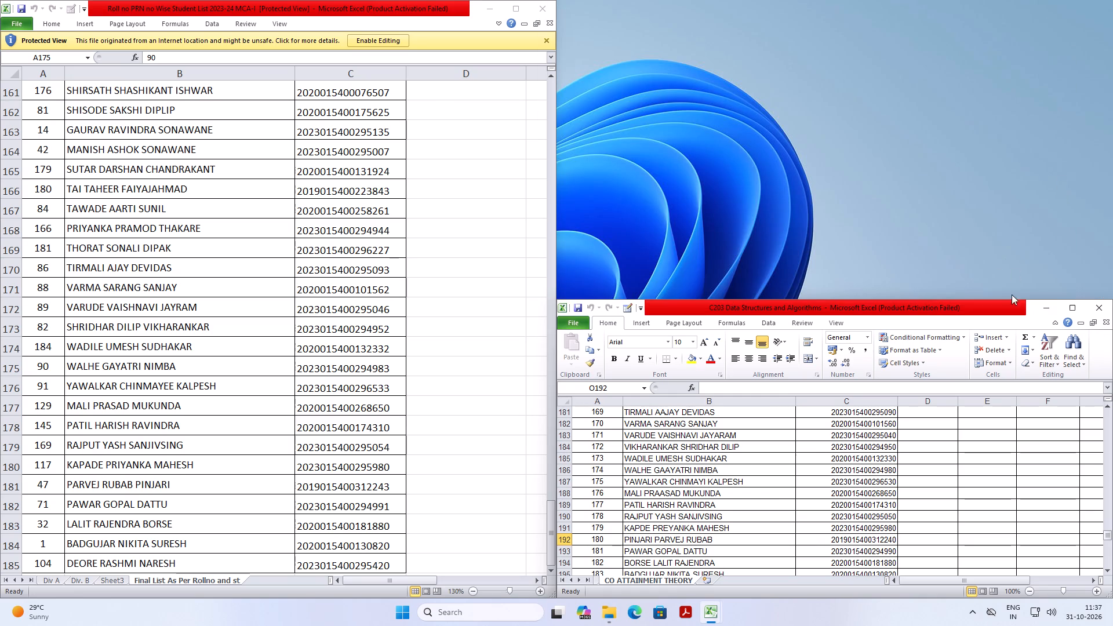
left_click_drag(1007, 319, 945, 598)
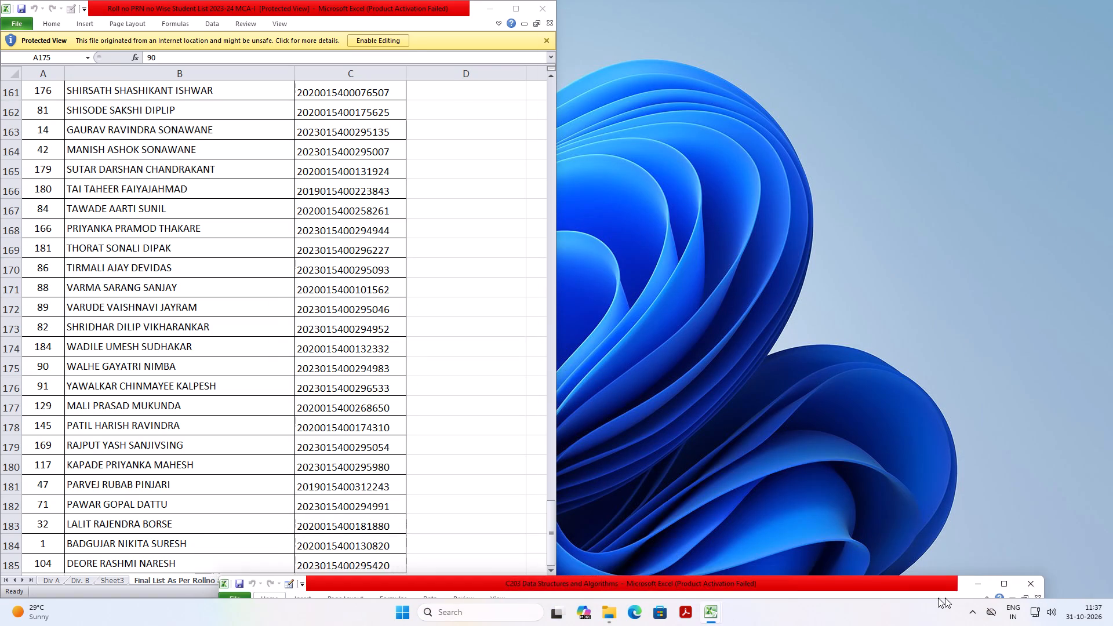
left_click_drag(945, 598, 413, 460)
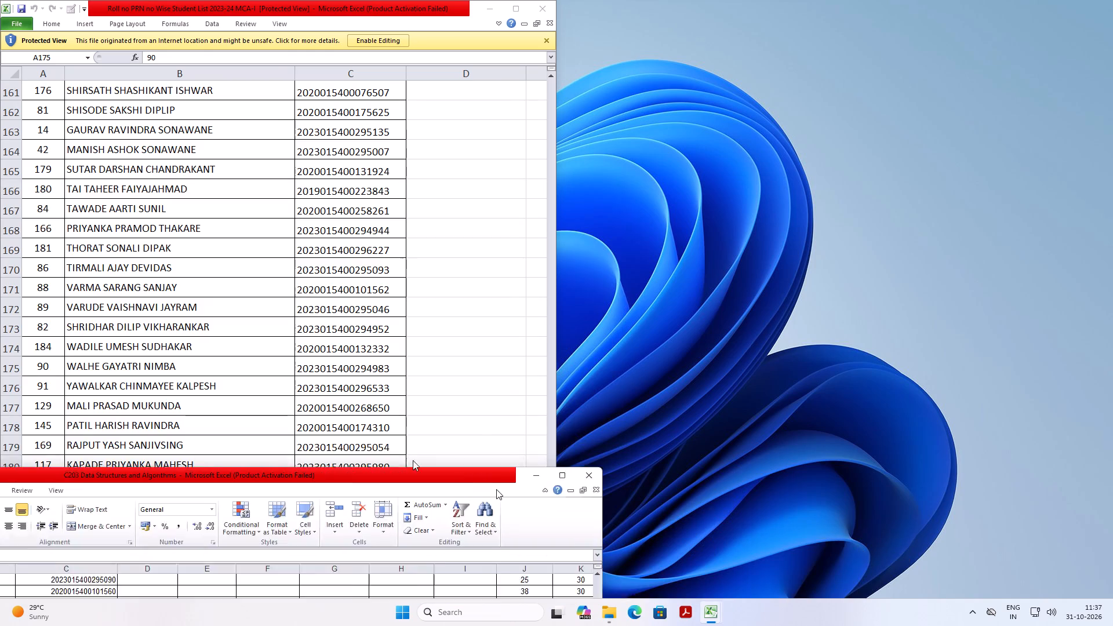
left_click_drag(413, 460, 366, 306)
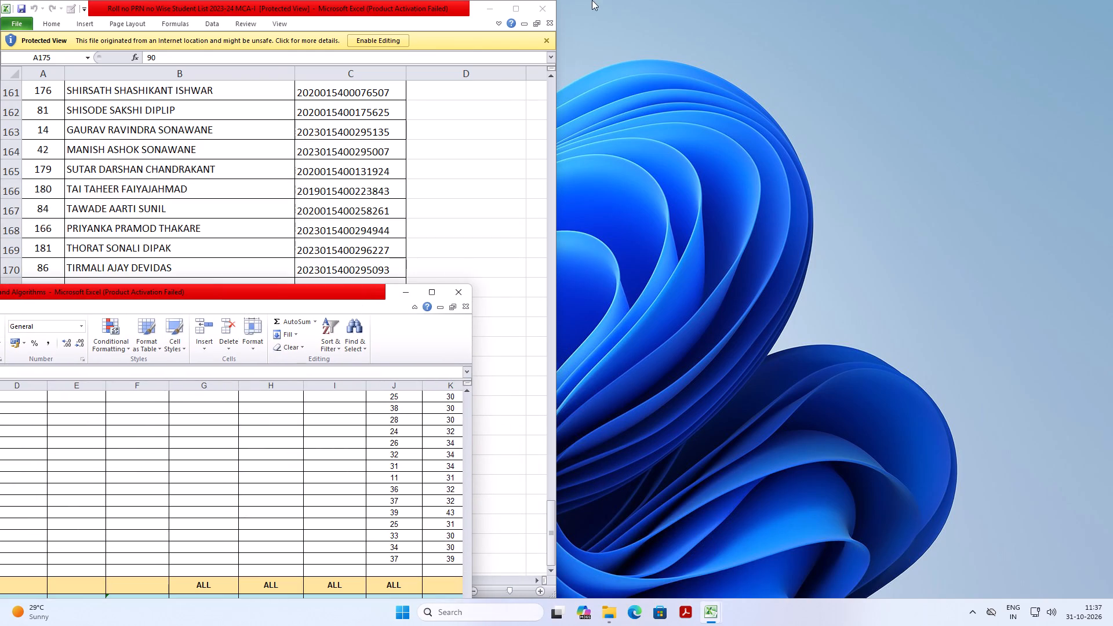
left_click_drag(444, 22, 1112, 30)
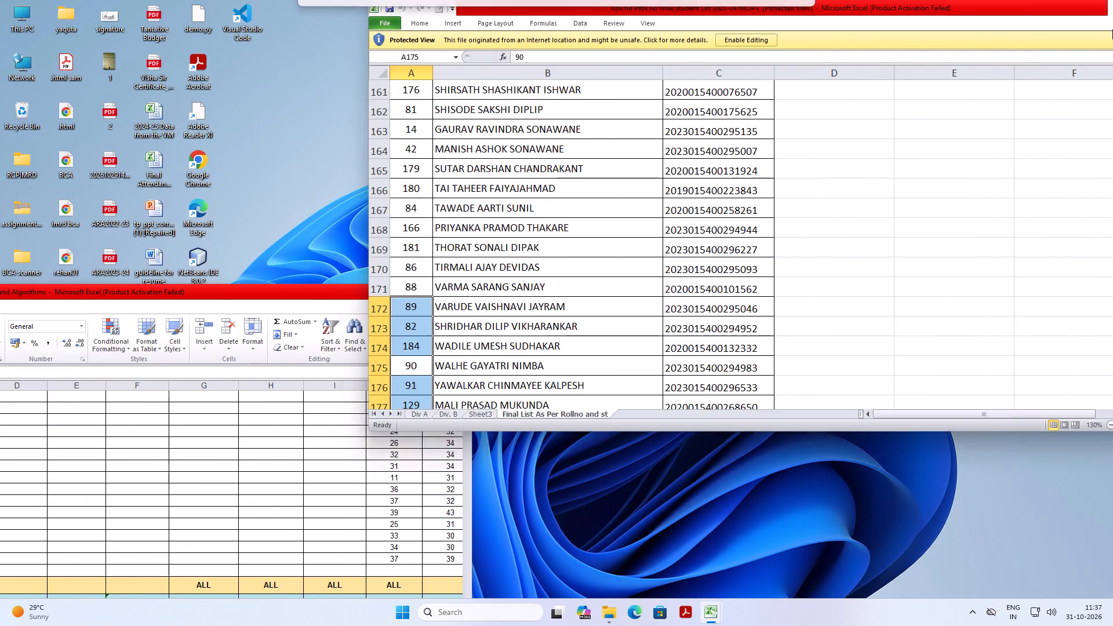
left_click_drag(1112, 30, 995, 599)
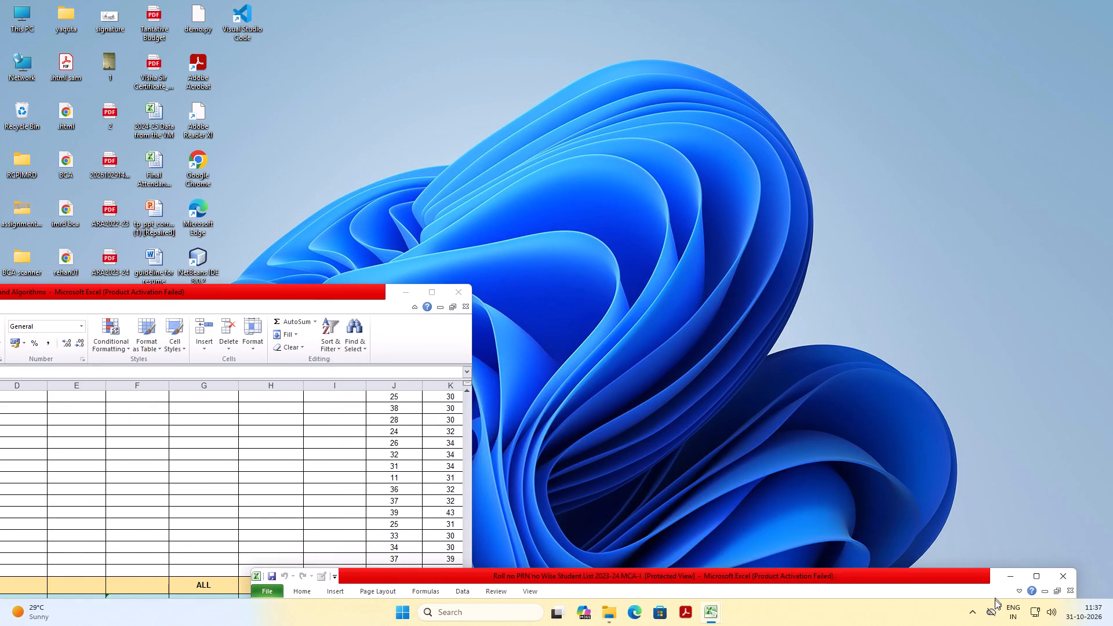
left_click_drag(995, 599, 1096, 605)
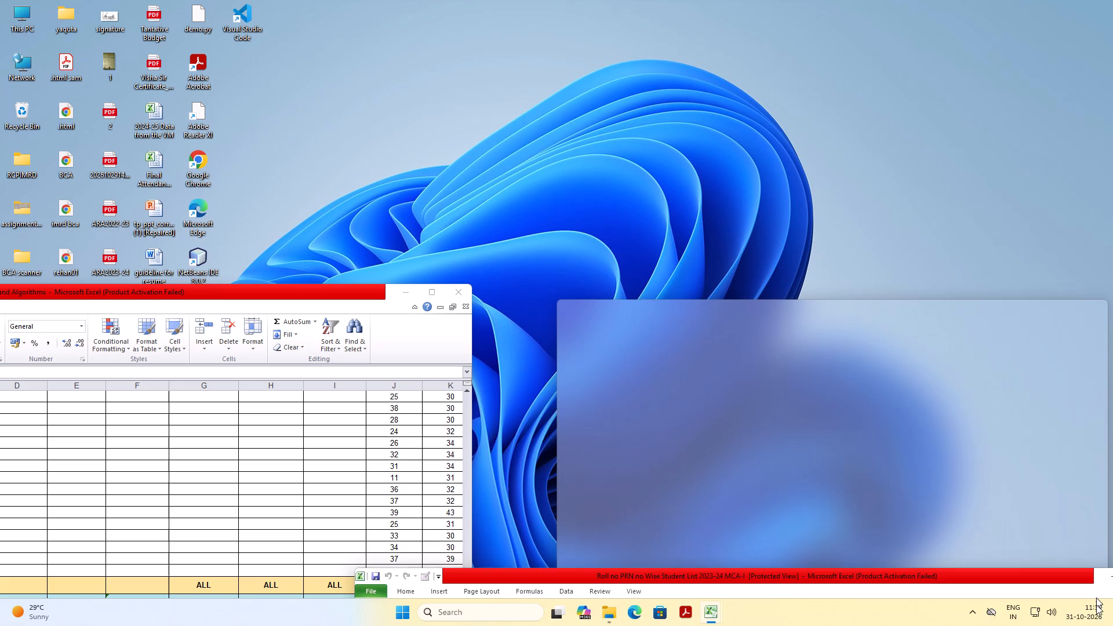
left_click_drag(1096, 605, 1112, 580)
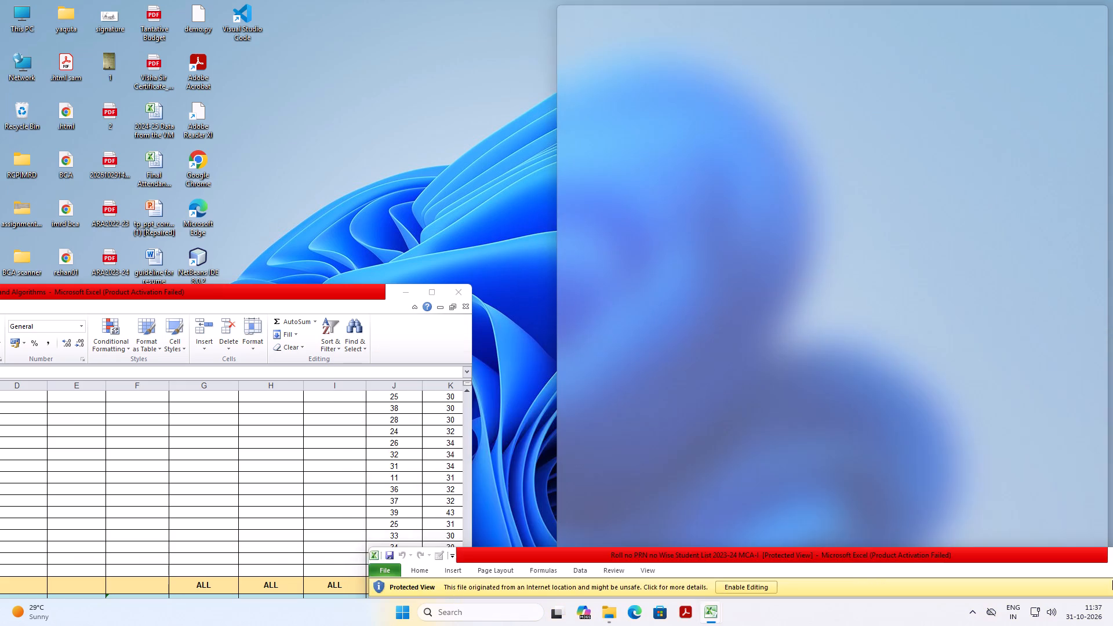
left_click_drag(1112, 580, 1112, 433)
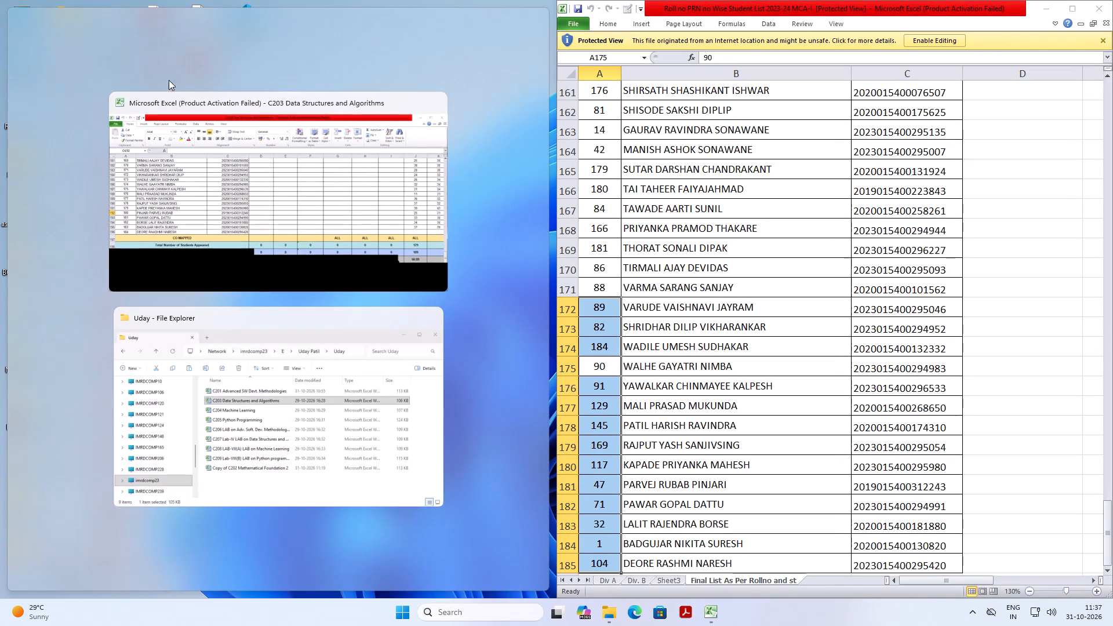
left_click(304, 191)
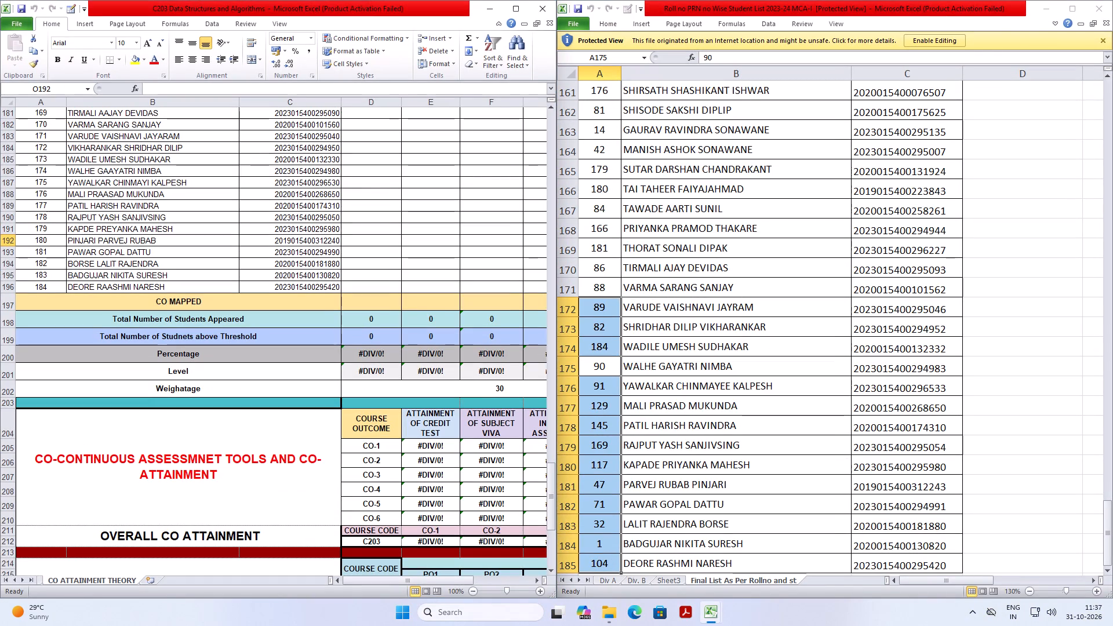
Zoom the C203 sheet to 145% and show its header and first student rows, starting from the Sr. No column.
scroll(340, 248, "up", 7)
scroll(347, 198, "up", 8)
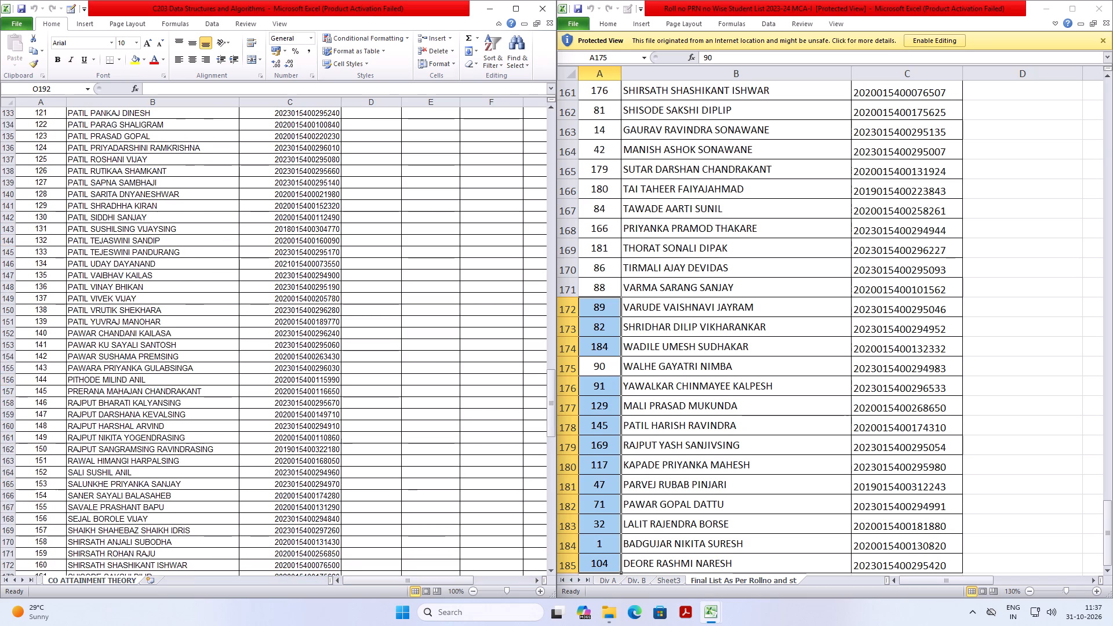
scroll(348, 151, "up", 20)
scroll(429, 177, "up", 6)
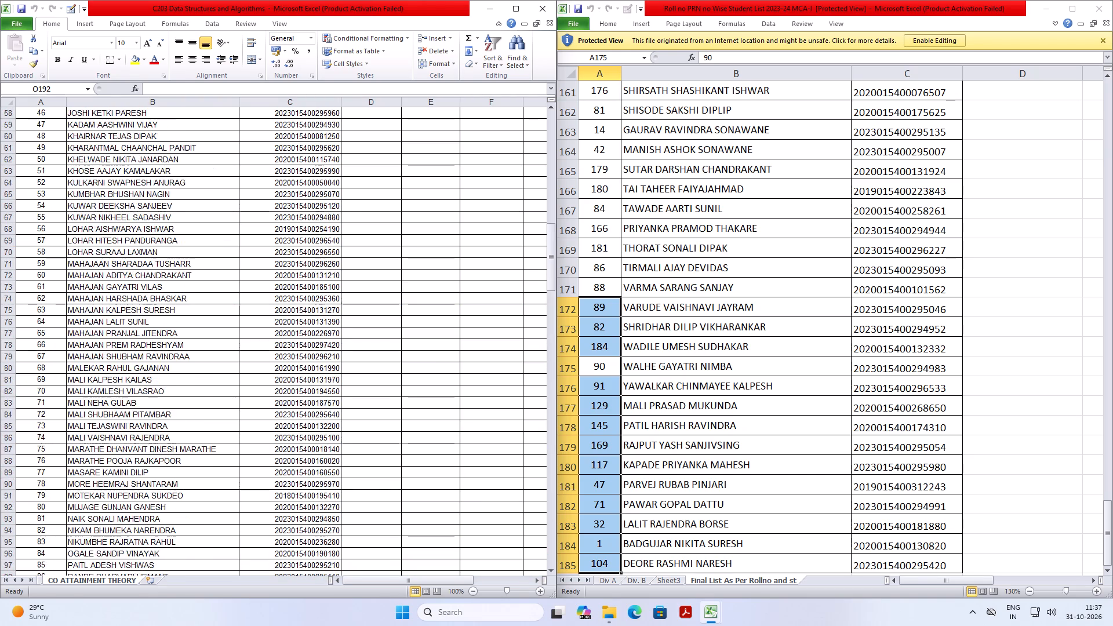
scroll(429, 177, "up", 5)
scroll(788, 282, "down", 2, "ctrl")
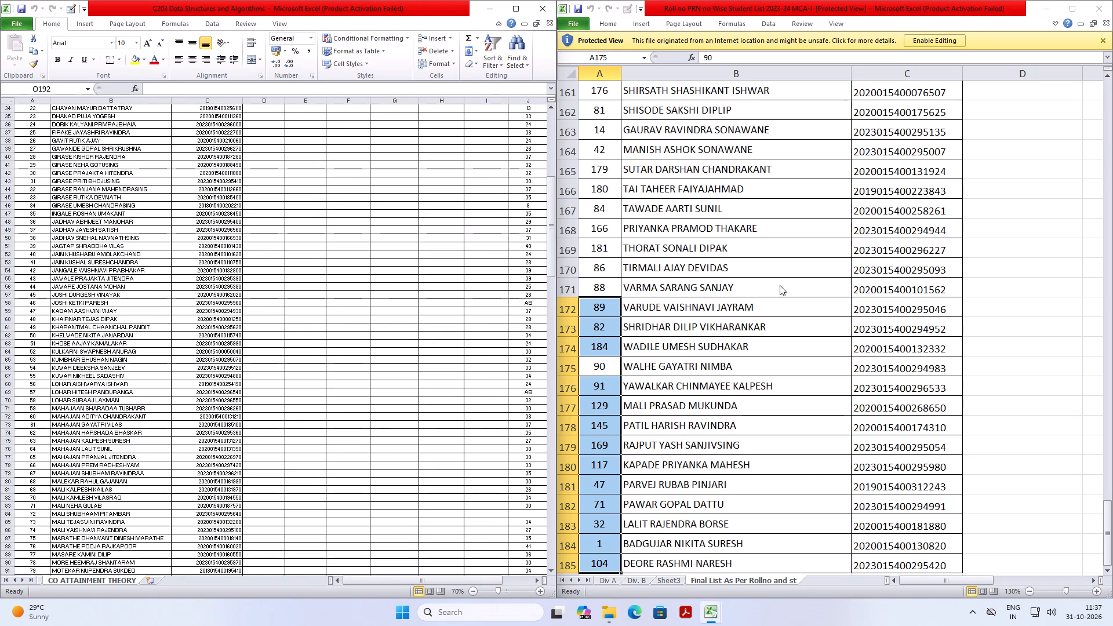
scroll(385, 319, "up", 5, "ctrl")
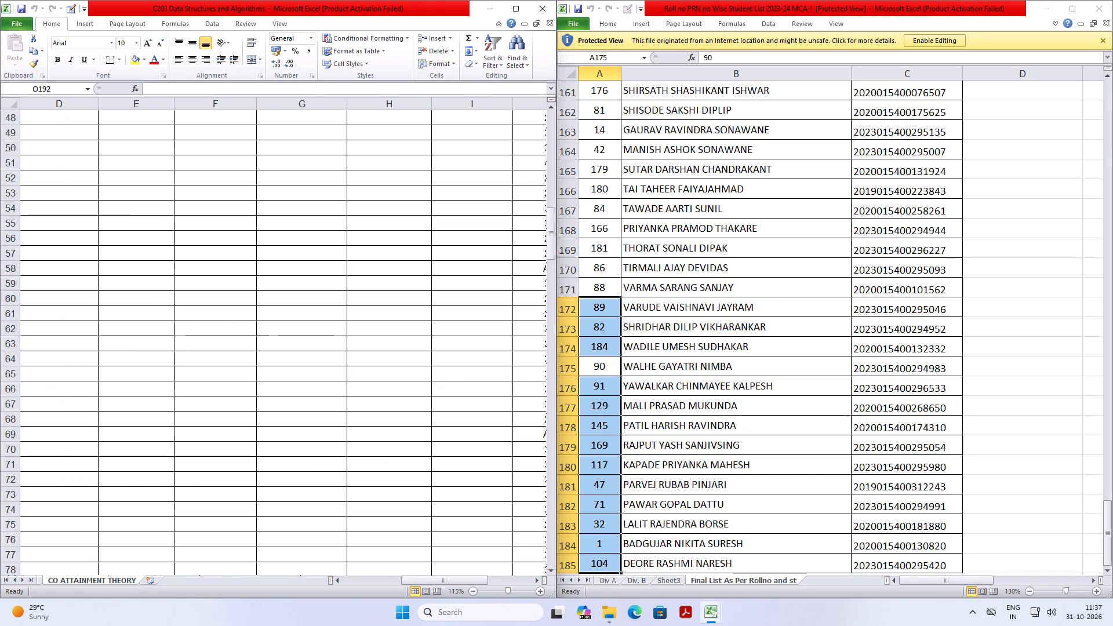
scroll(177, 289, "up", 14)
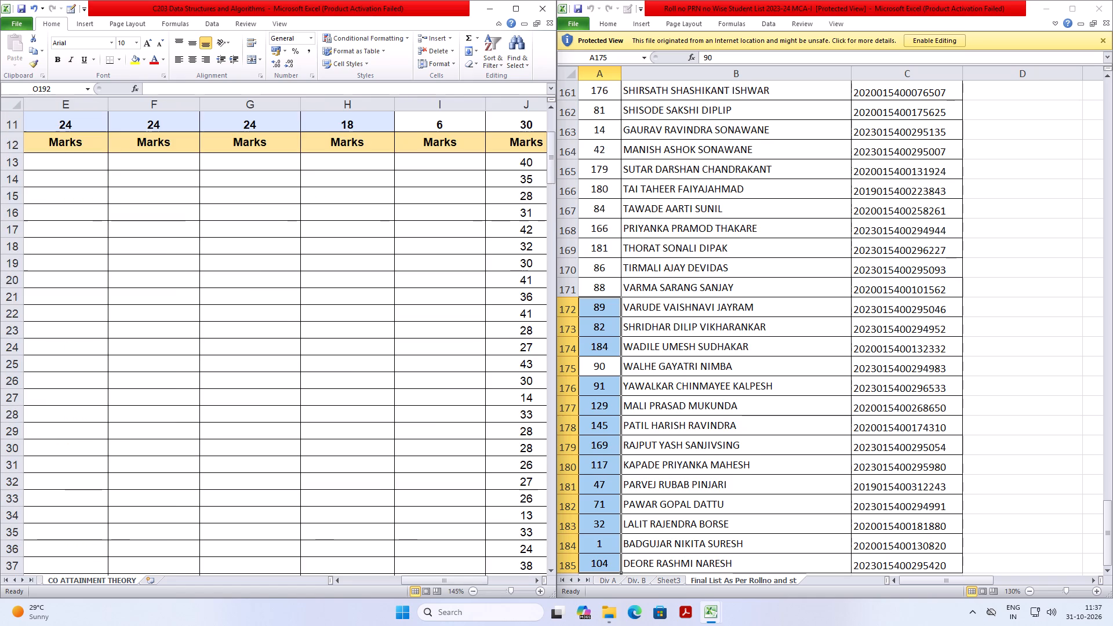
scroll(153, 263, "up", 9)
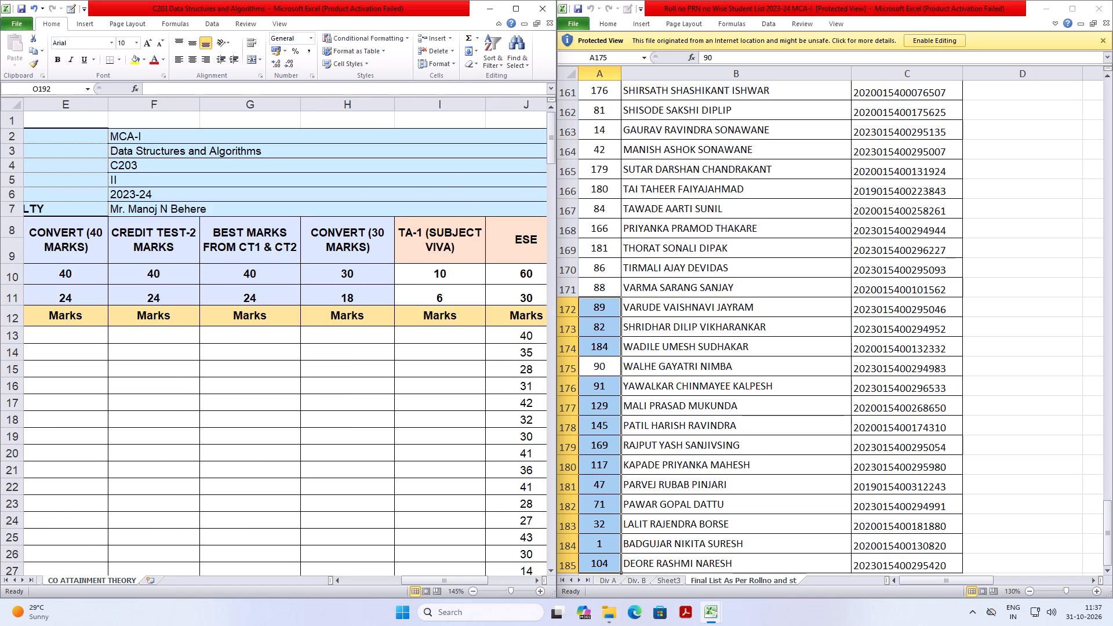
left_click(93, 306)
key("ctrl+Left")
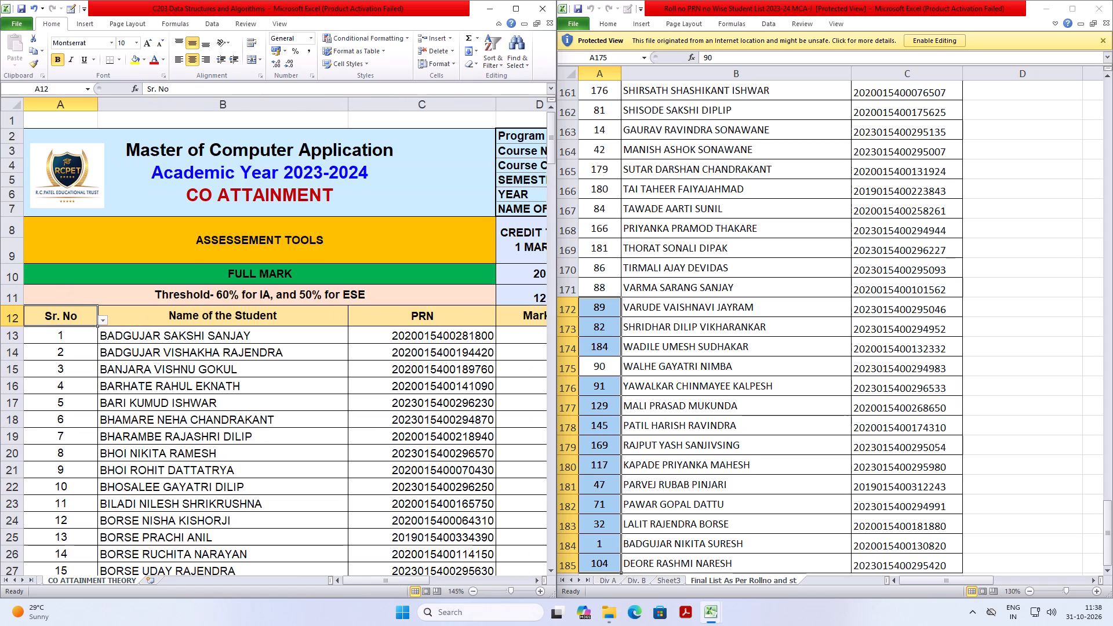
scroll(169, 412, "down", 4)
scroll(172, 411, "up", 2)
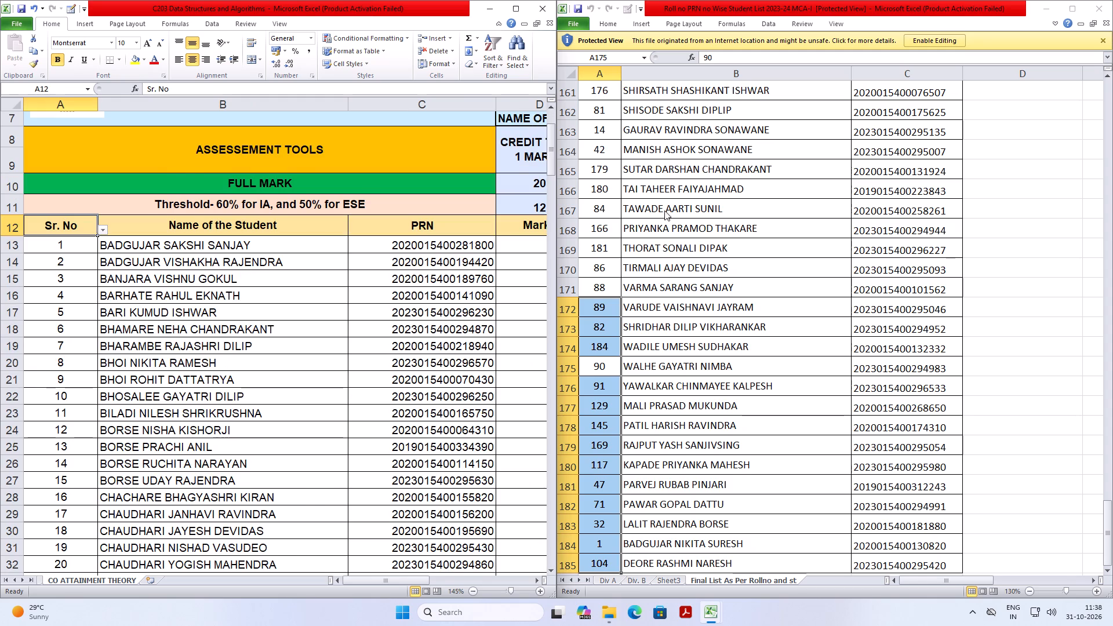
scroll(674, 199, "up", 5)
Go to the first student's roll number, cell A2, in the roll number and PRN list.
left_click(621, 110)
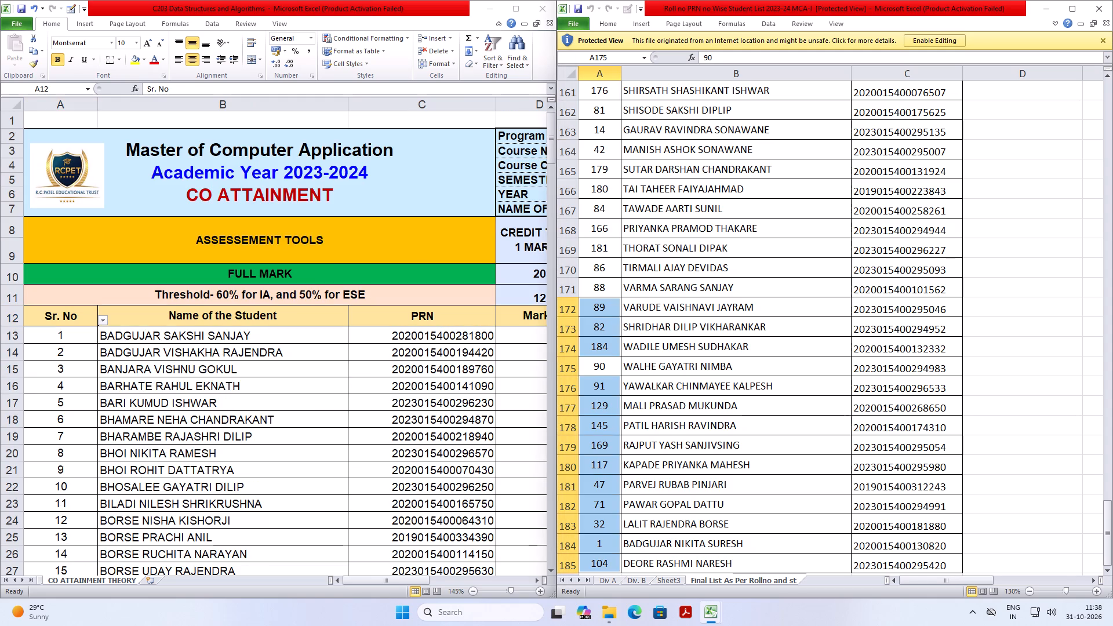
left_click(612, 126)
key("ctrl+Up")
key("Down")
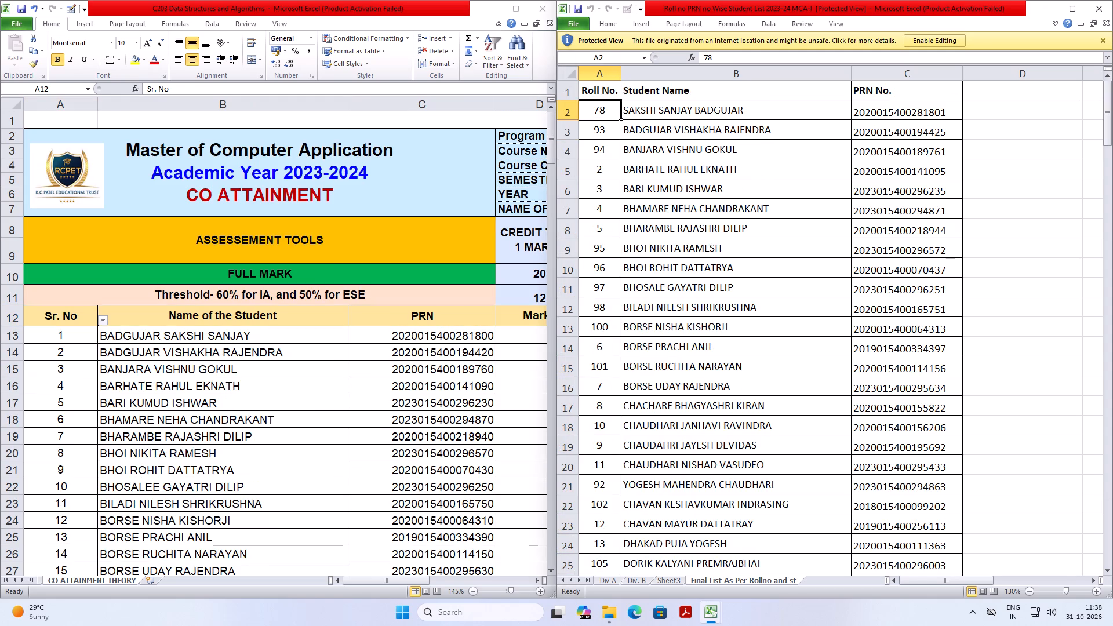
scroll(15, 304, "down", 2)
scroll(16, 302, "up", 3)
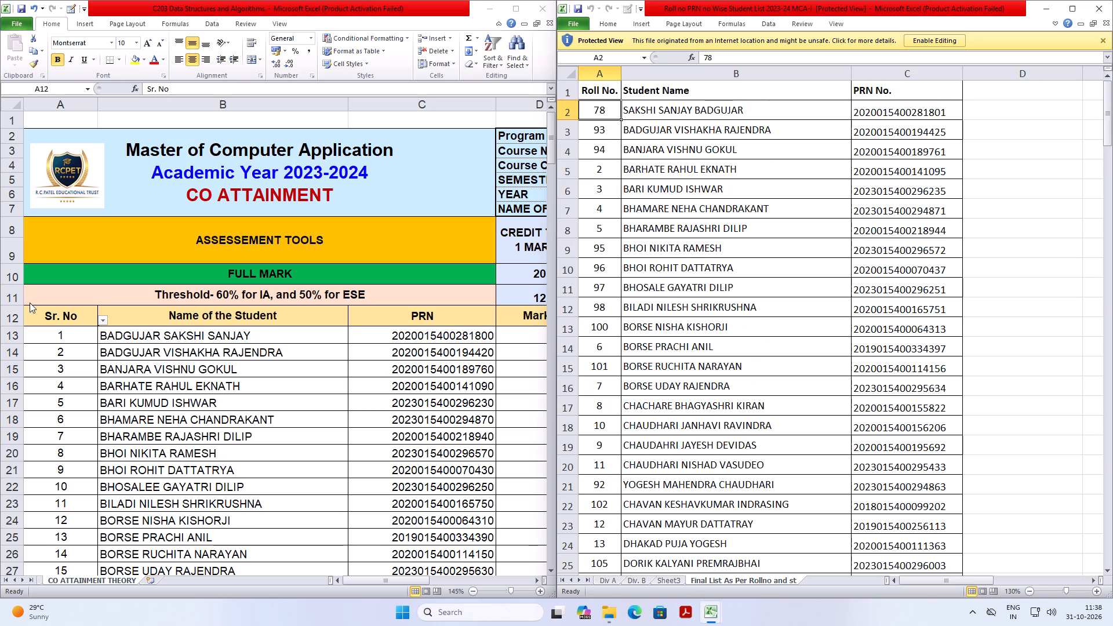
Check the C203 students against the roll number list row by row, selecting serial numbers 1 to 24 as they are covered.
left_click(30, 303)
scroll(67, 279, "down", 7)
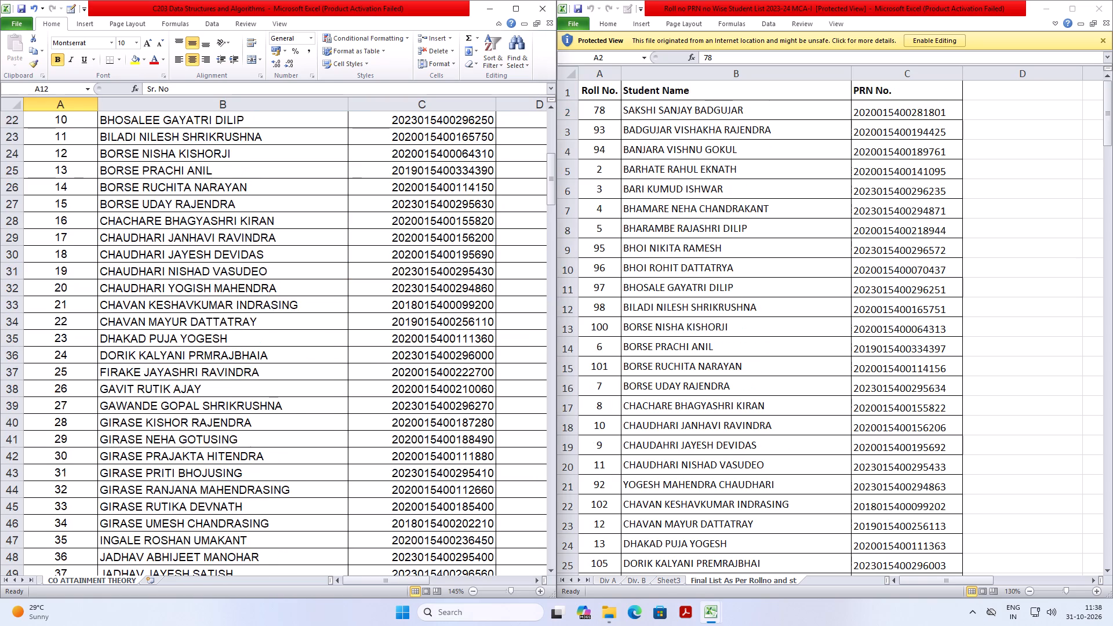
scroll(67, 279, "up", 5)
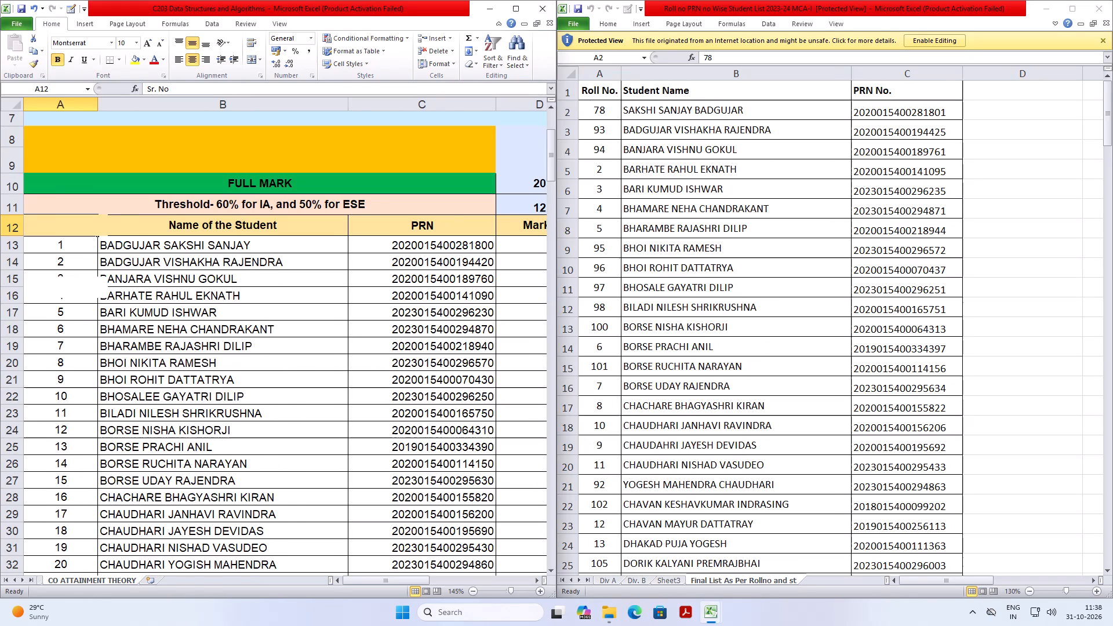
scroll(72, 263, "down", 1)
left_click_drag(74, 183, 89, 246)
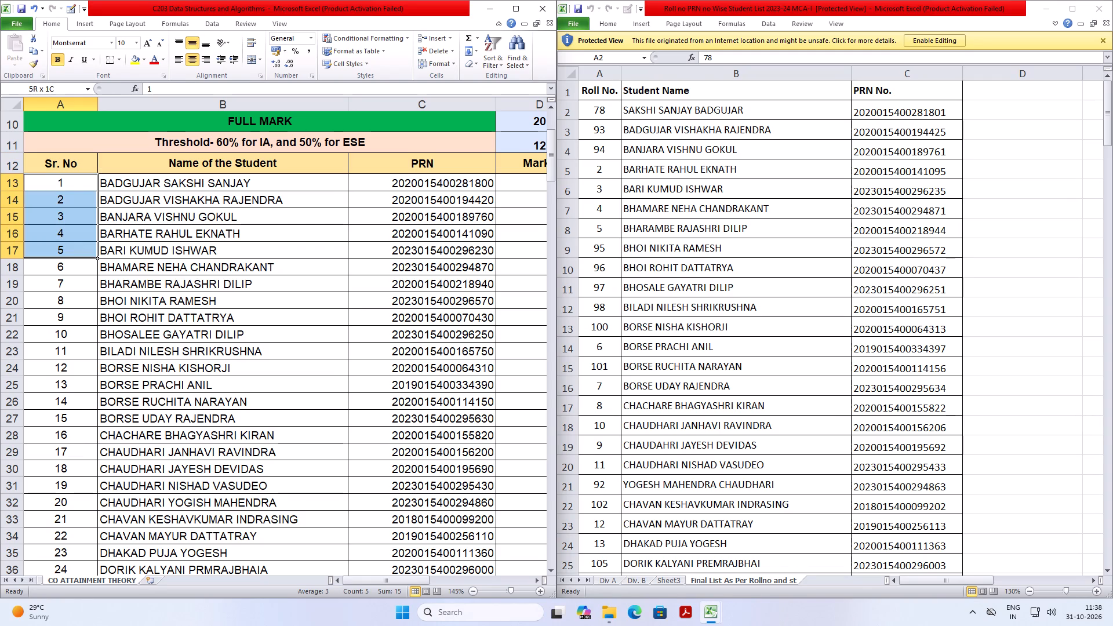
left_click_drag(89, 246, 79, 340)
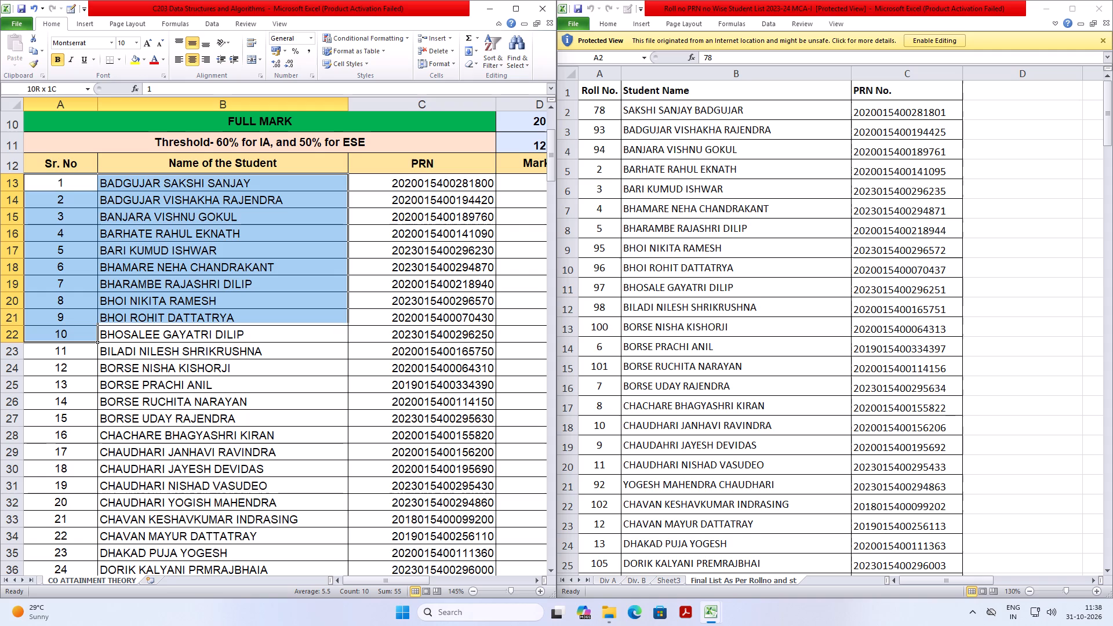
left_click_drag(79, 340, 78, 340)
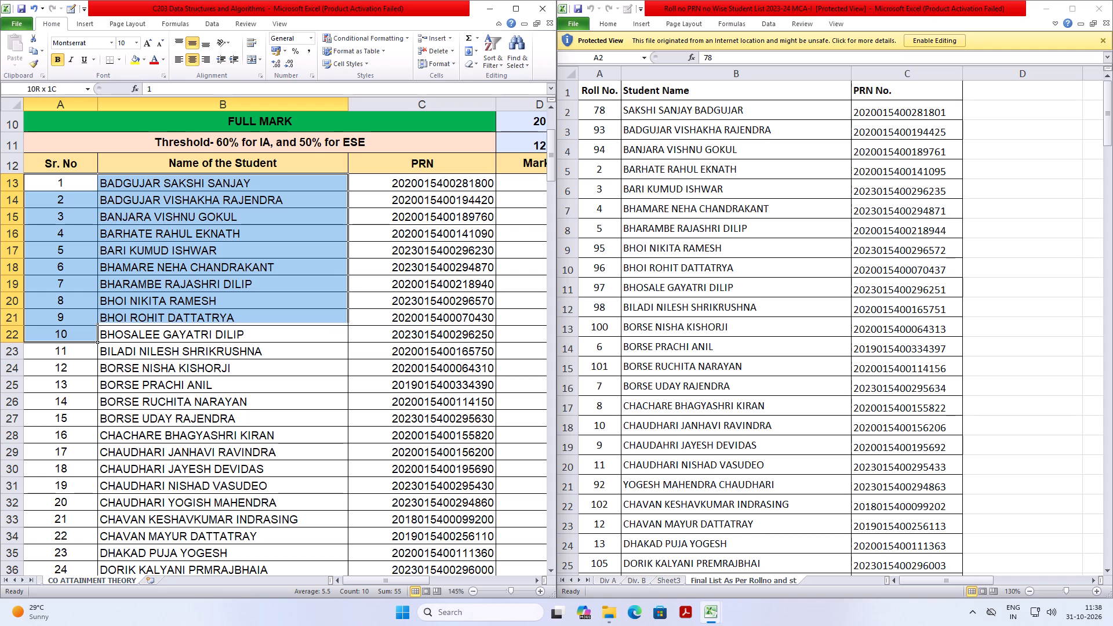
left_click_drag(78, 340, 77, 401)
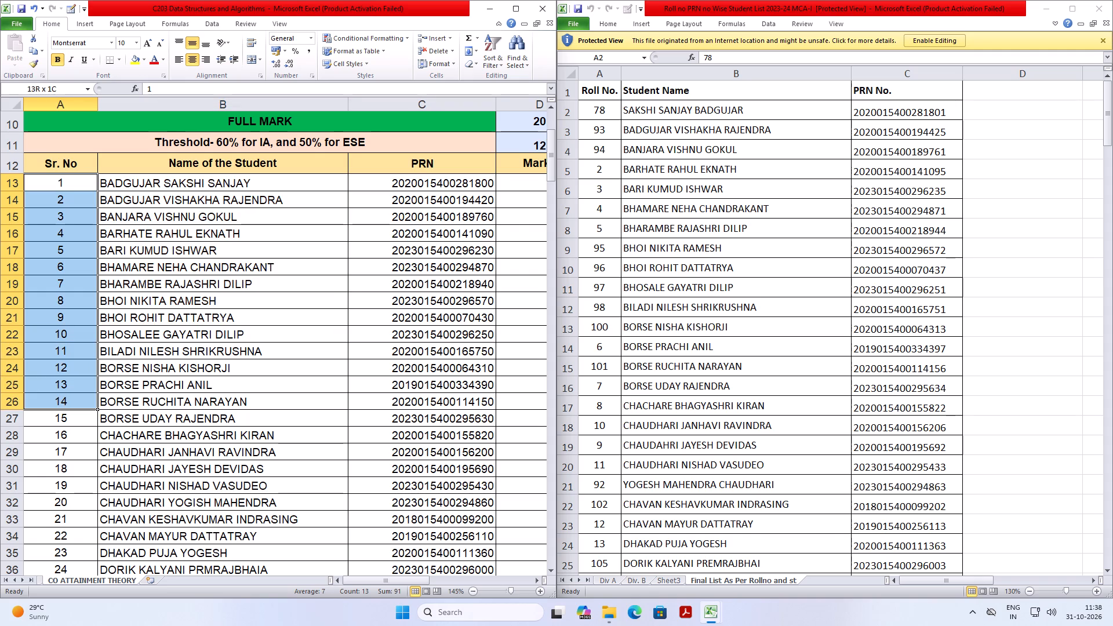
left_click_drag(77, 401, 77, 408)
left_click_drag(77, 408, 75, 408)
left_click_drag(75, 408, 76, 394)
left_click_drag(76, 394, 81, 427)
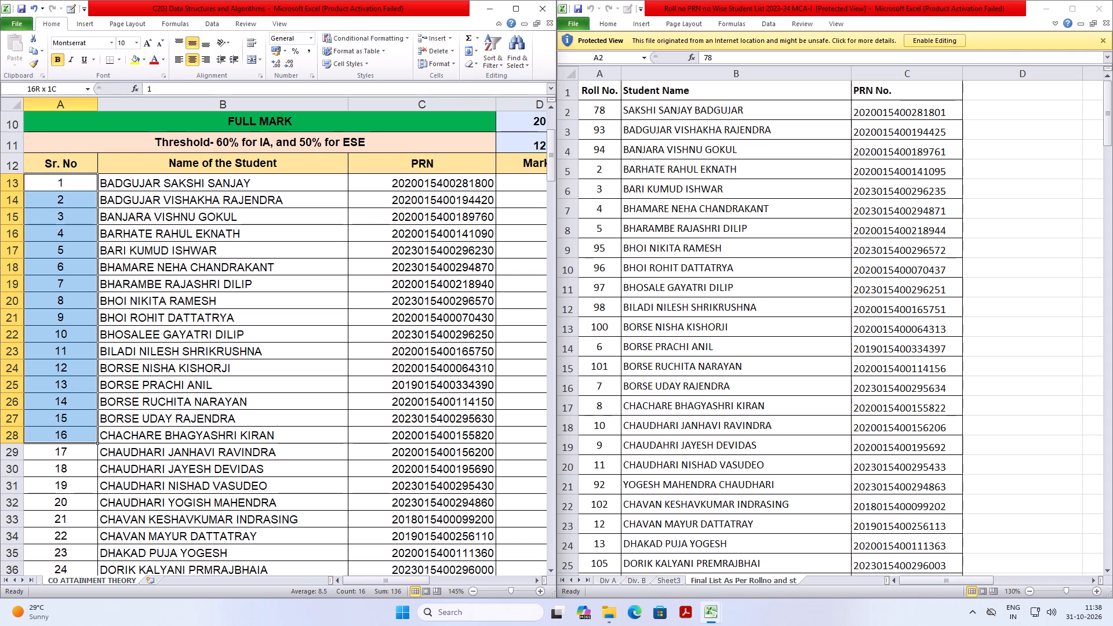
left_click_drag(81, 427, 81, 427)
left_click_drag(81, 427, 74, 469)
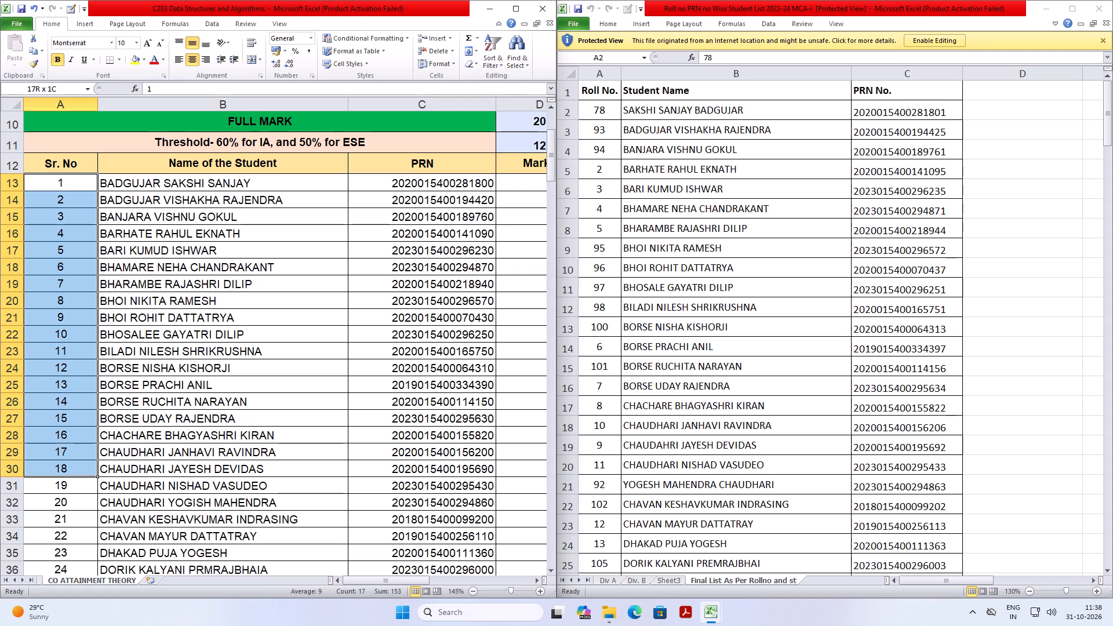
left_click_drag(74, 469, 61, 521)
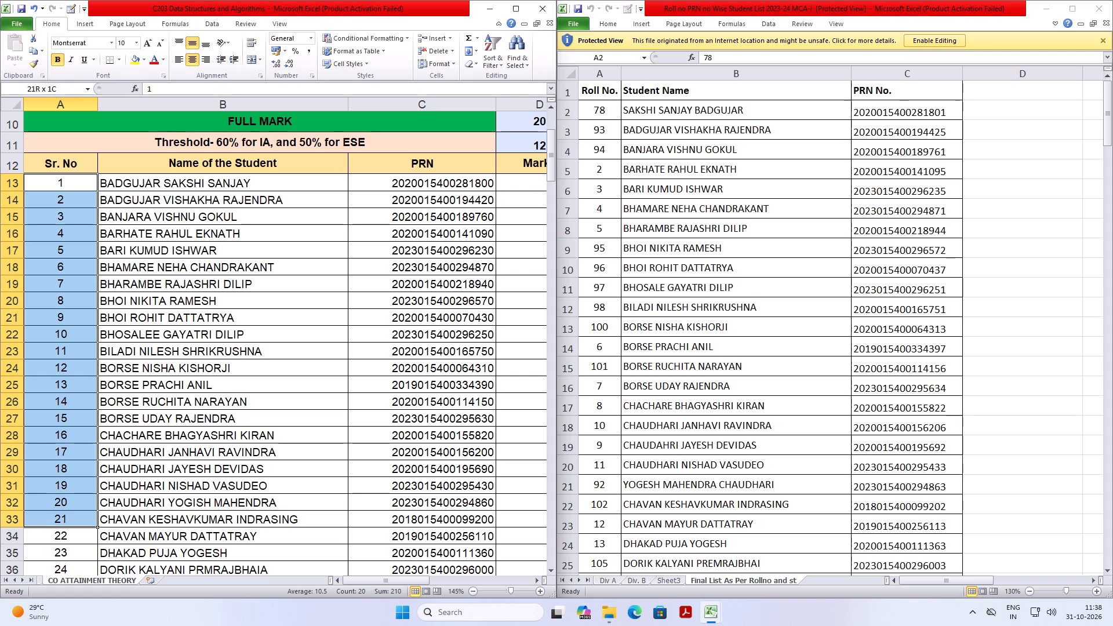
left_click_drag(61, 521, 61, 528)
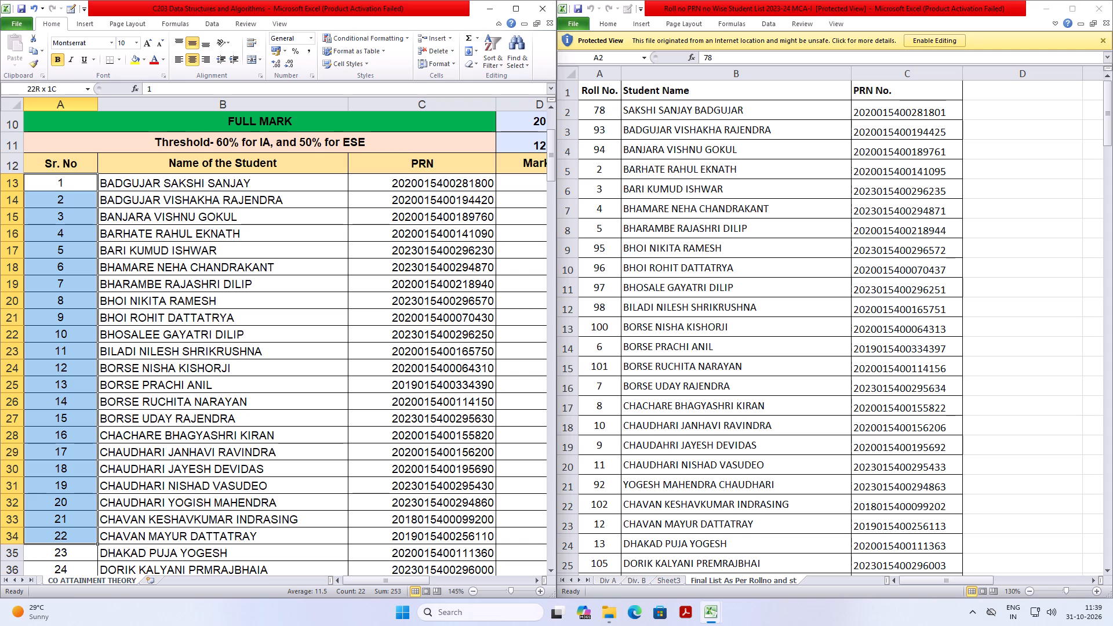
left_click_drag(61, 528, 58, 568)
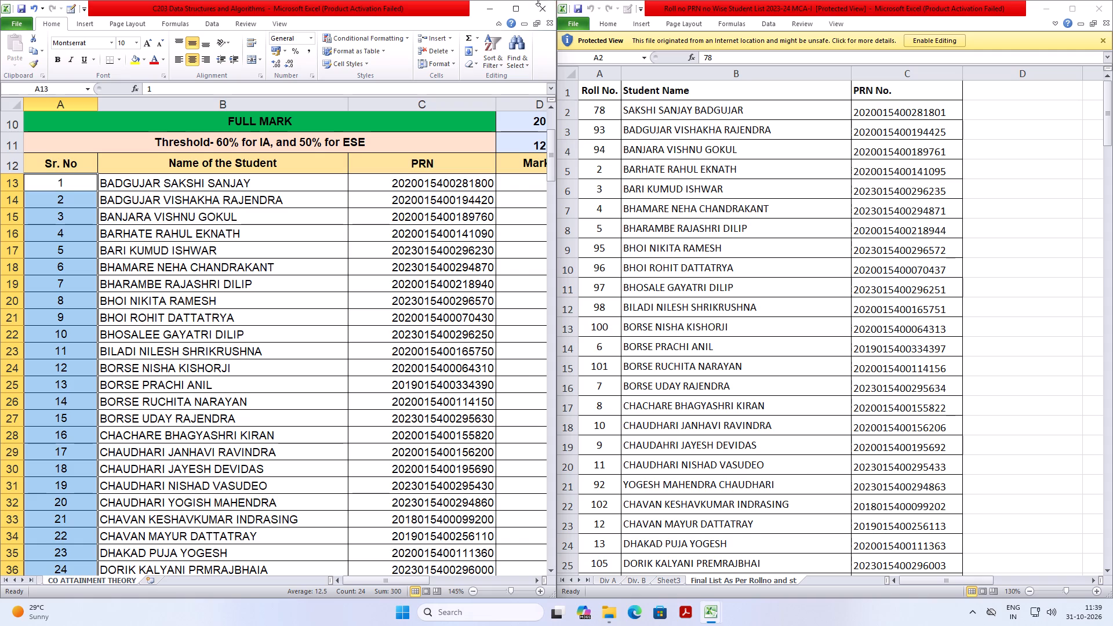
Select the roll numbers and student names in rows 2 to 25 of the roll number list to match the C203 rows.
left_click(598, 112)
left_click_drag(598, 112, 628, 602)
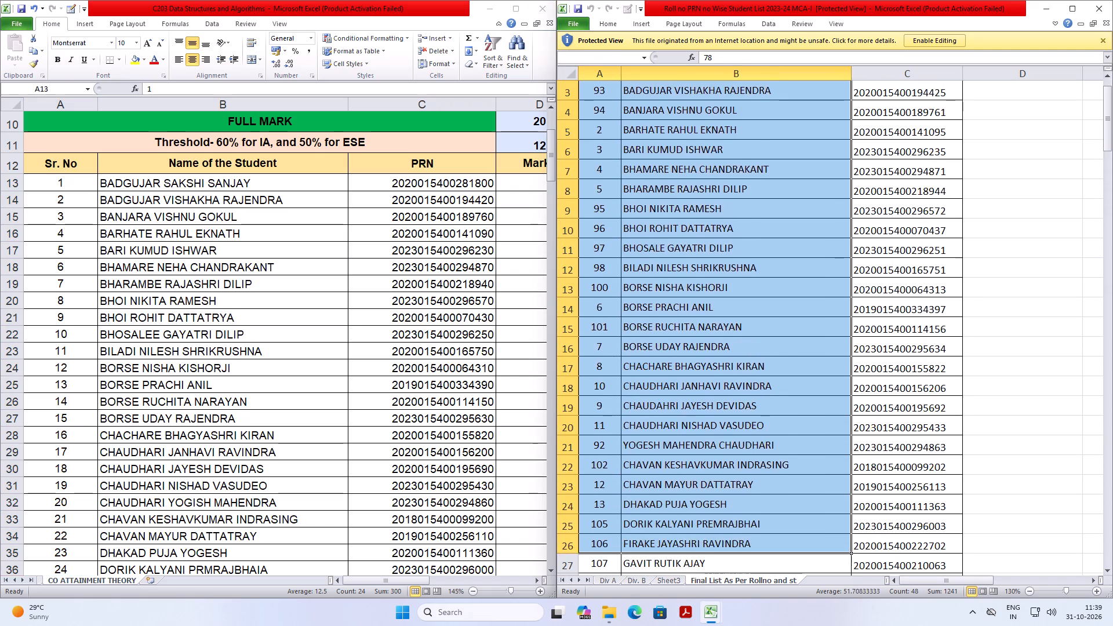
left_click_drag(628, 602, 623, 373)
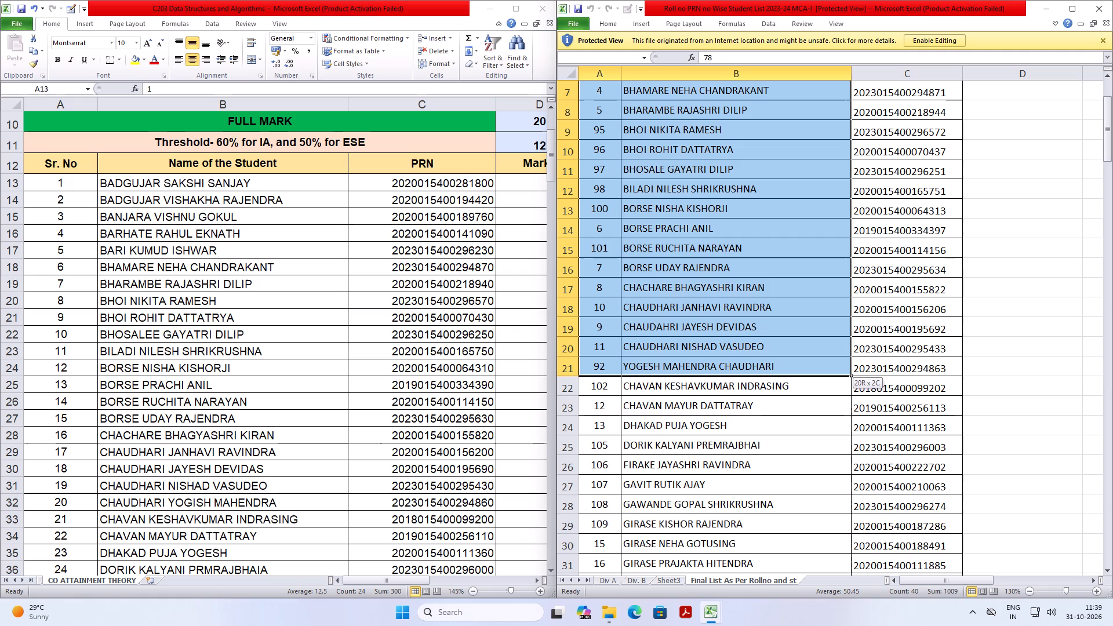
left_click_drag(623, 373, 627, 435)
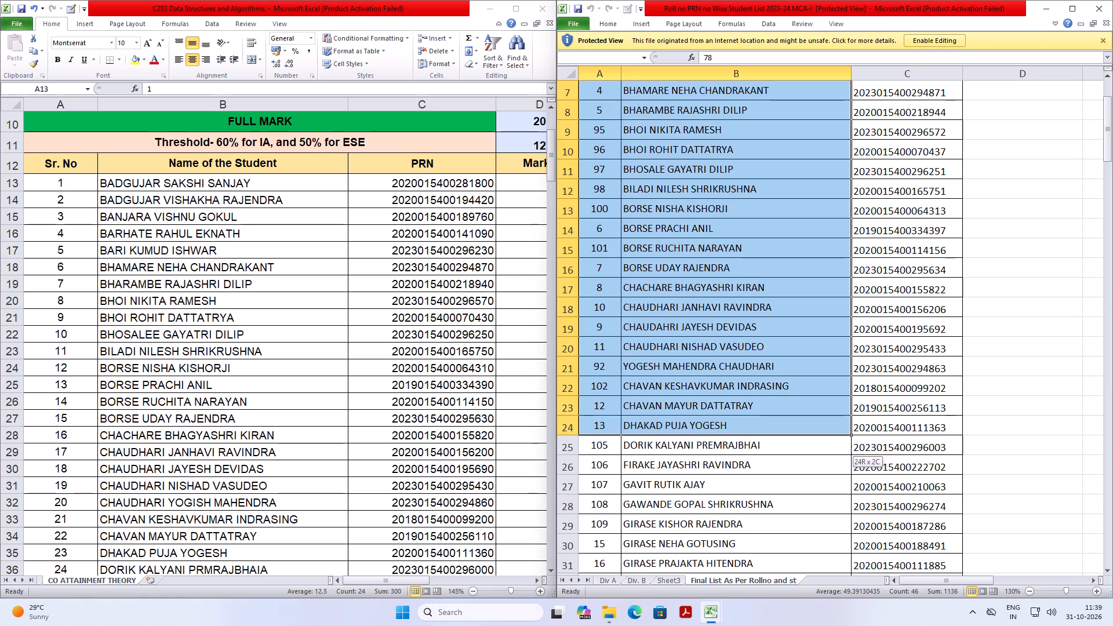
left_click_drag(627, 435, 641, 447)
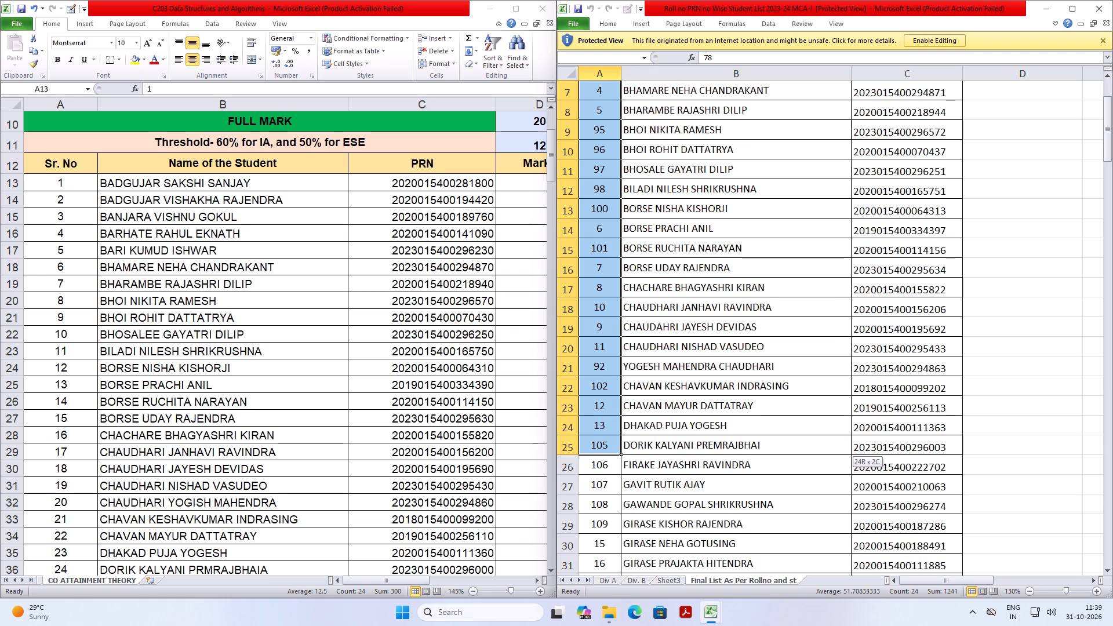
left_click_drag(641, 447, 616, 452)
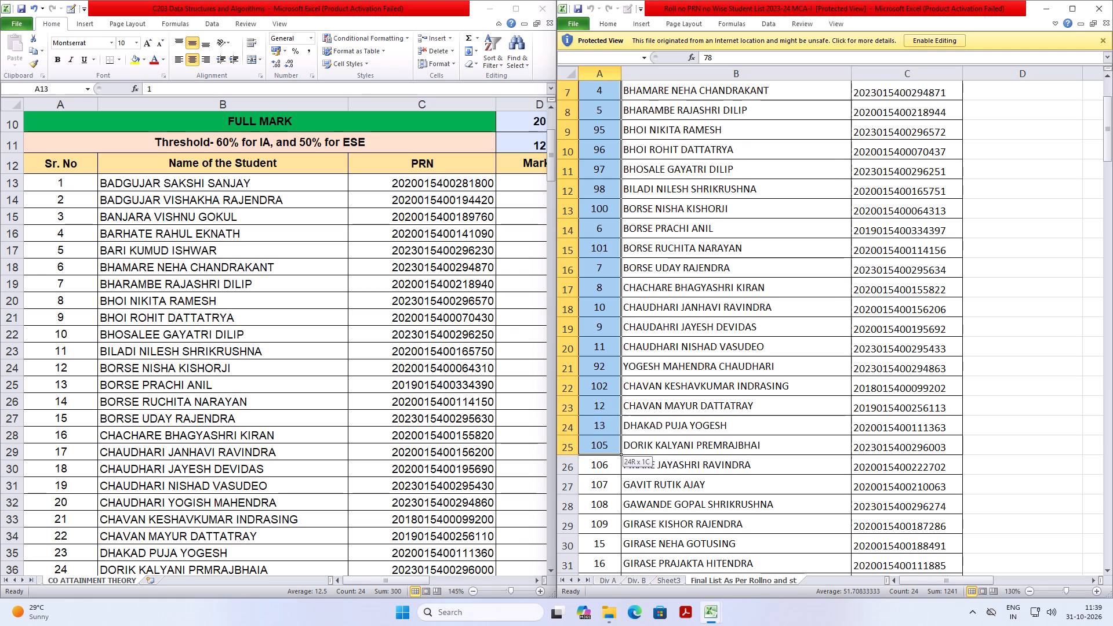
left_click_drag(616, 452, 613, 453)
scroll(777, 434, "up", 1)
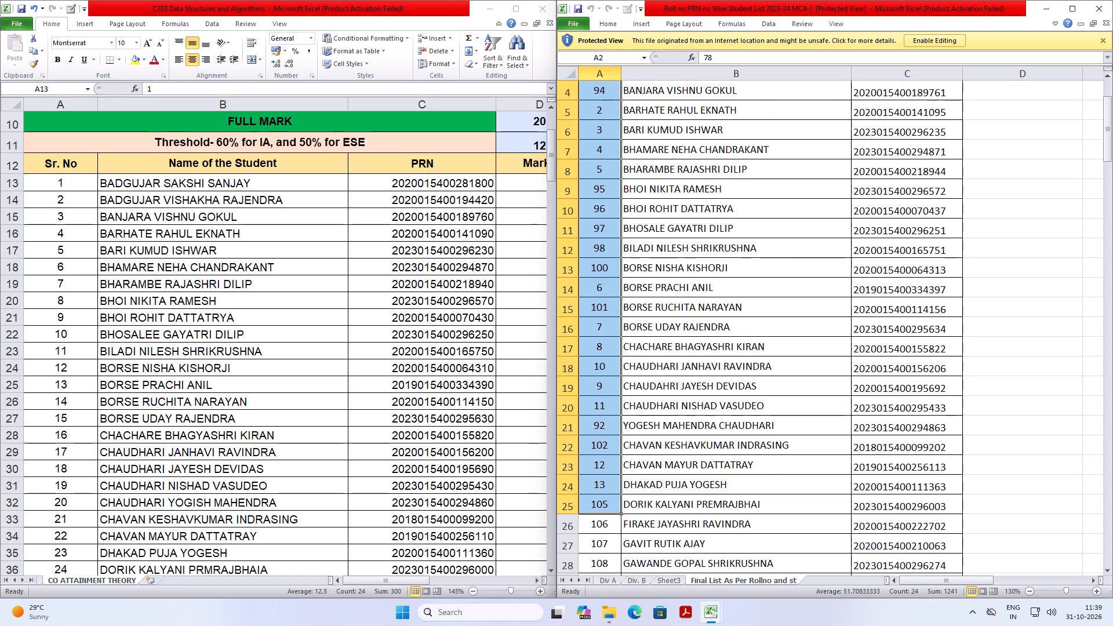
scroll(777, 434, "up", 1)
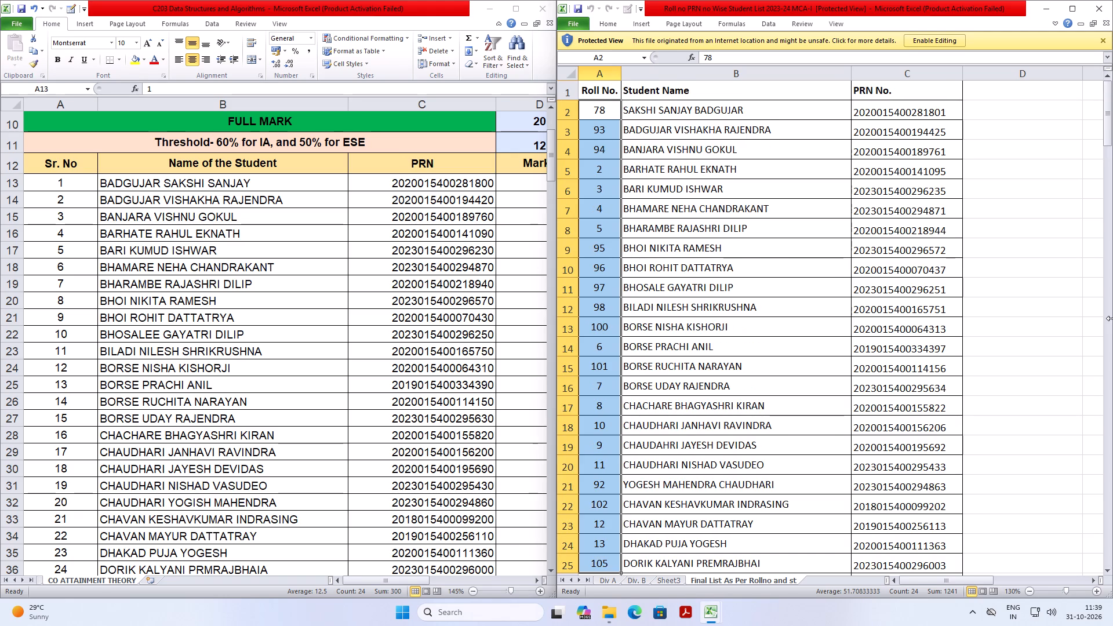
key("shift+Right")
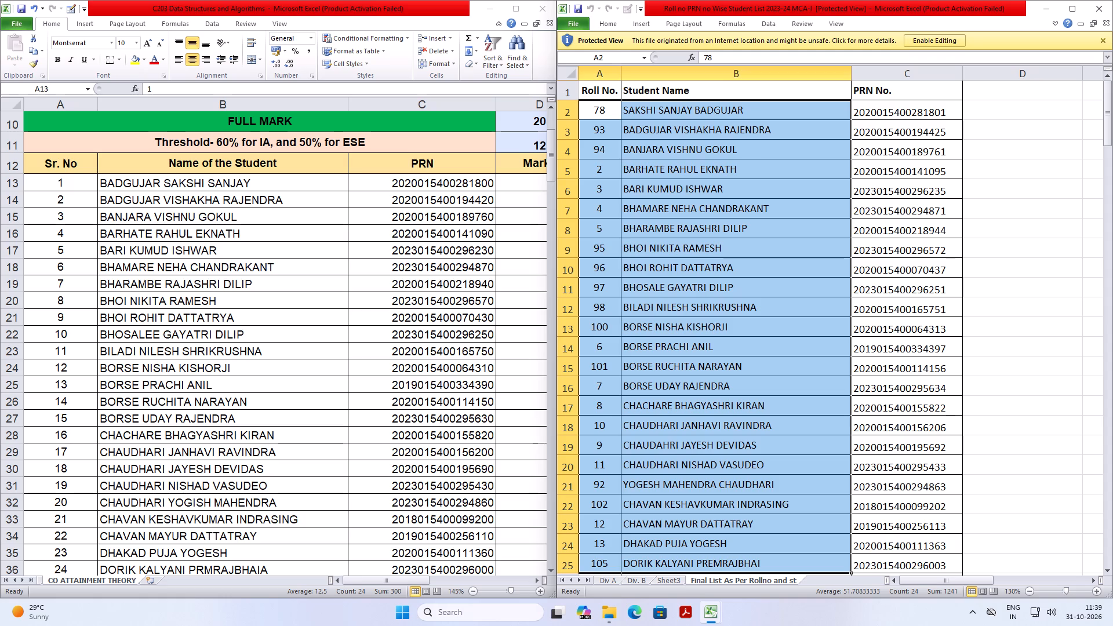
scroll(790, 250, "down", 4)
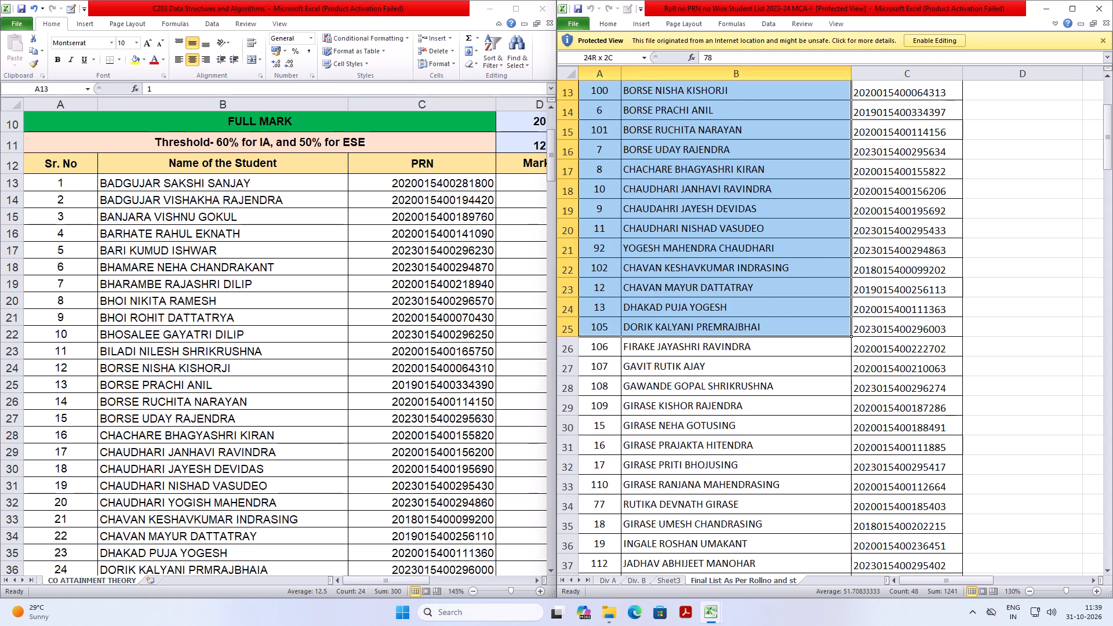
Copy the selected roll numbers and names over the C203 serial numbers and student names, starting at cell A13.
key("ctrl+c")
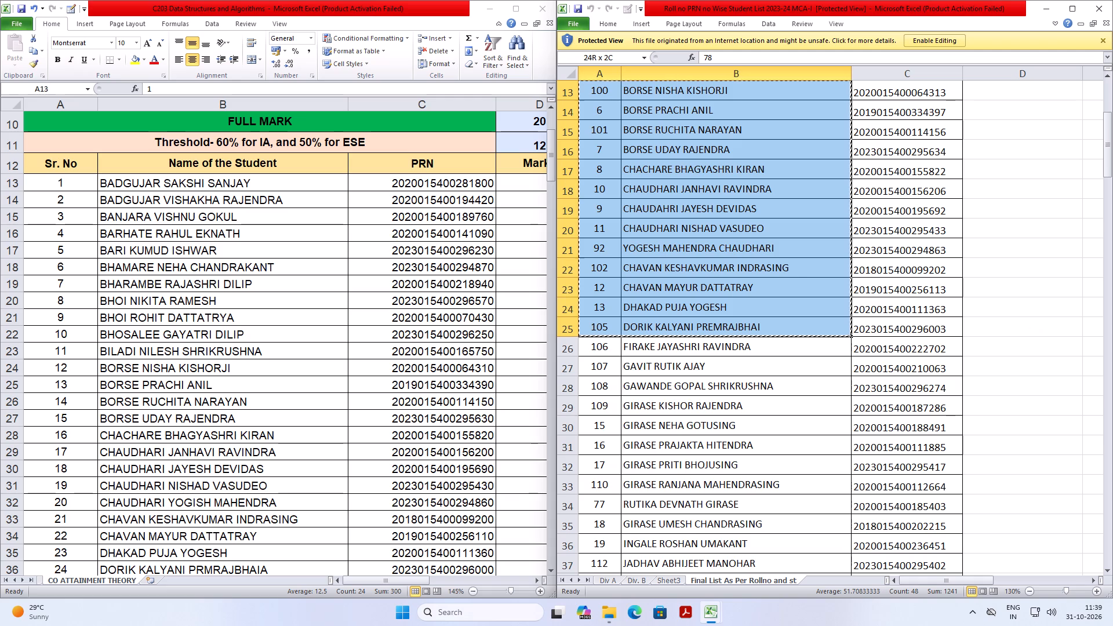
left_click(82, 185)
left_click(82, 185)
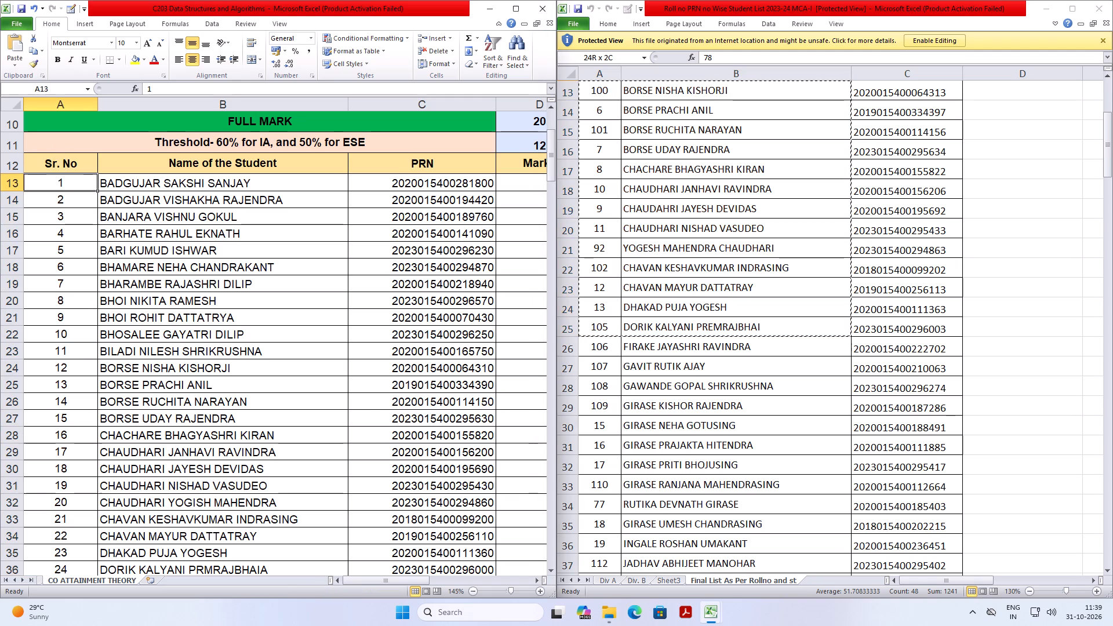
key("ctrl+v")
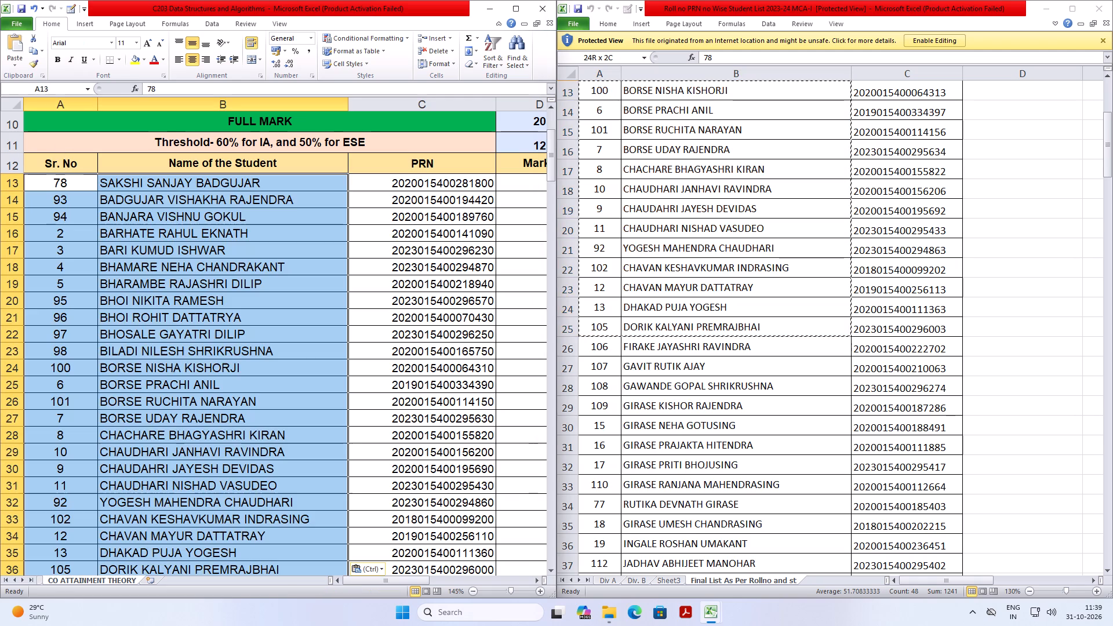
Look through the C203 rows below the pasted block and go to serial number 25, cell A37.
scroll(134, 264, "down", 2)
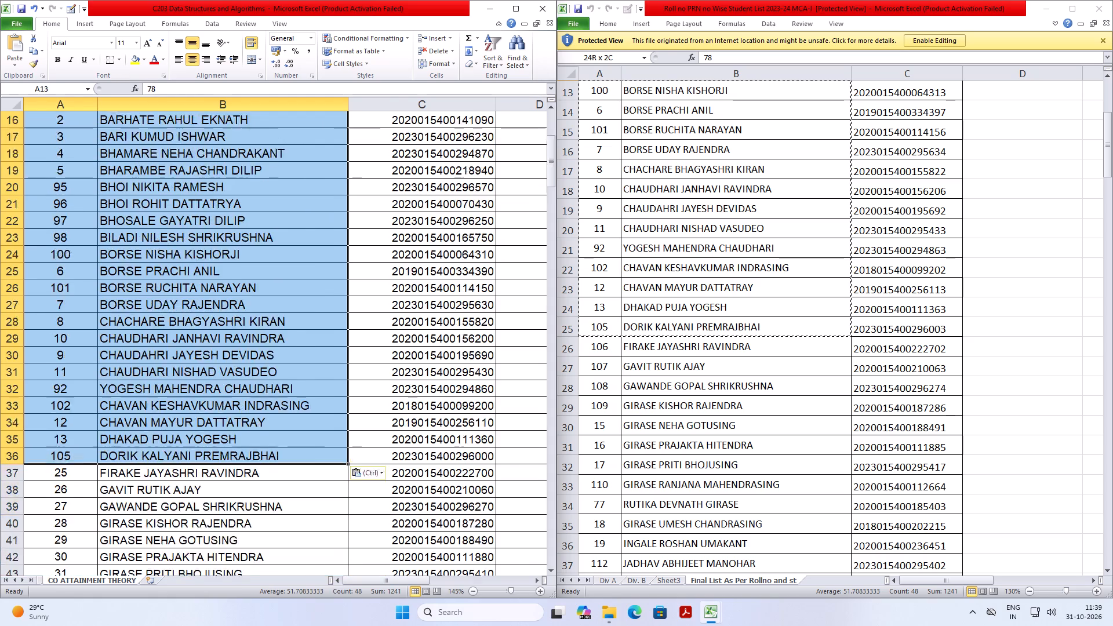
scroll(134, 264, "down", 3)
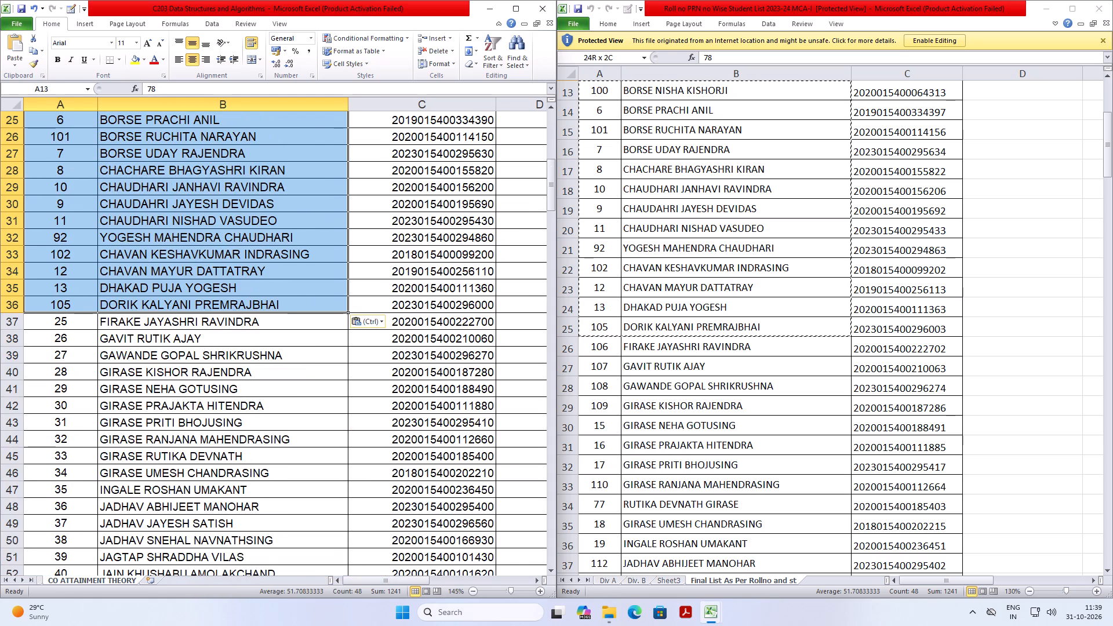
left_click(175, 341)
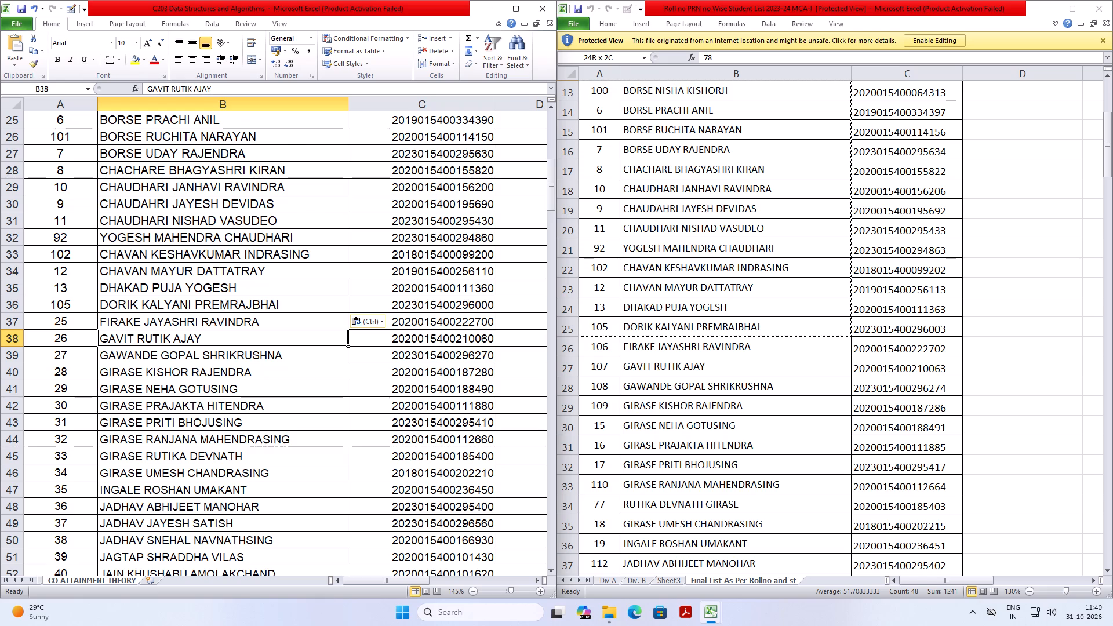
scroll(113, 319, "down", 2)
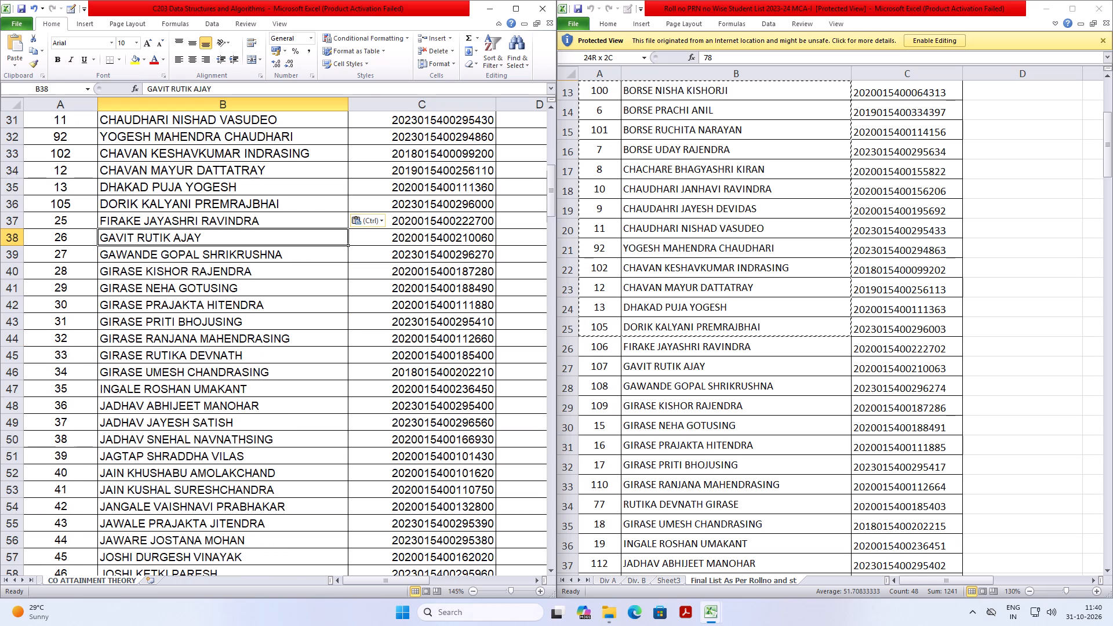
left_click(72, 225)
scroll(72, 225, "down", 2)
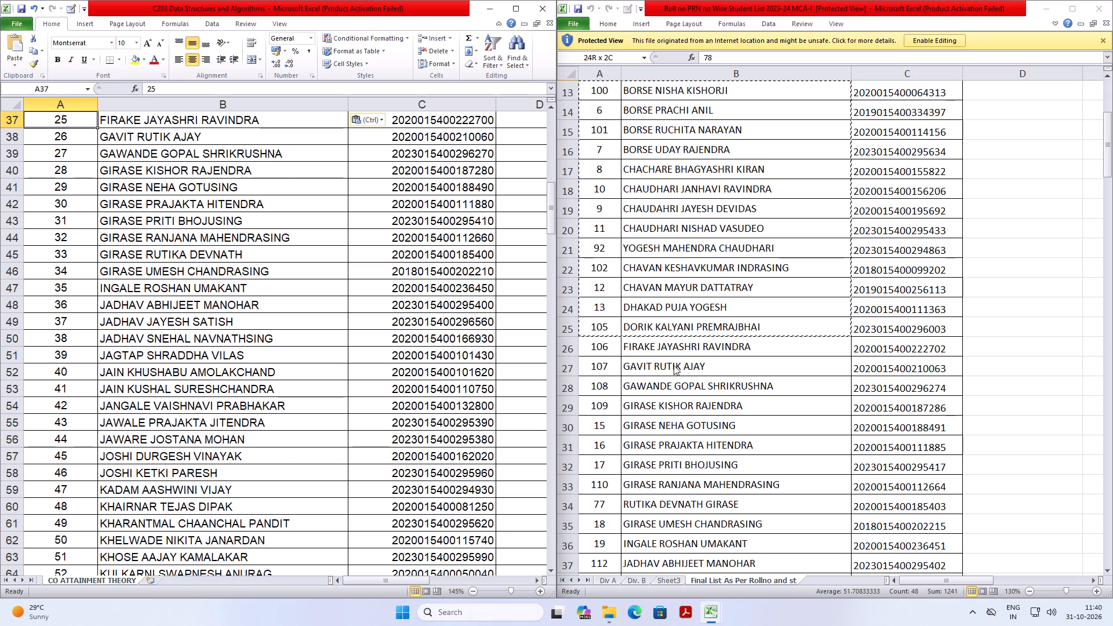
scroll(683, 359, "down", 3)
scroll(683, 359, "up", 4)
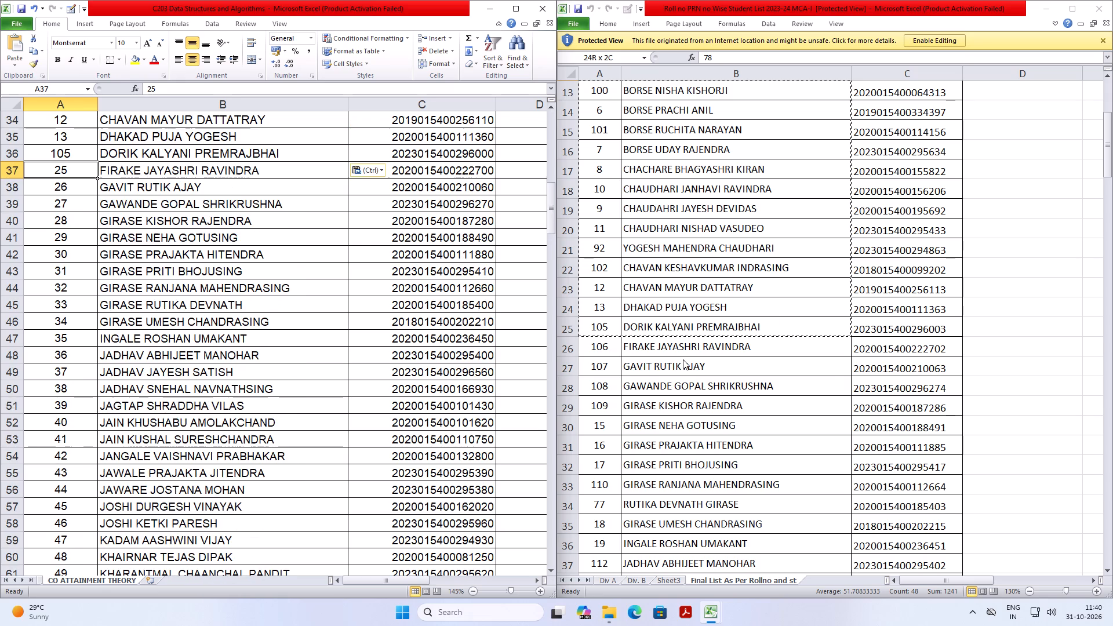
scroll(284, 350, "down", 1)
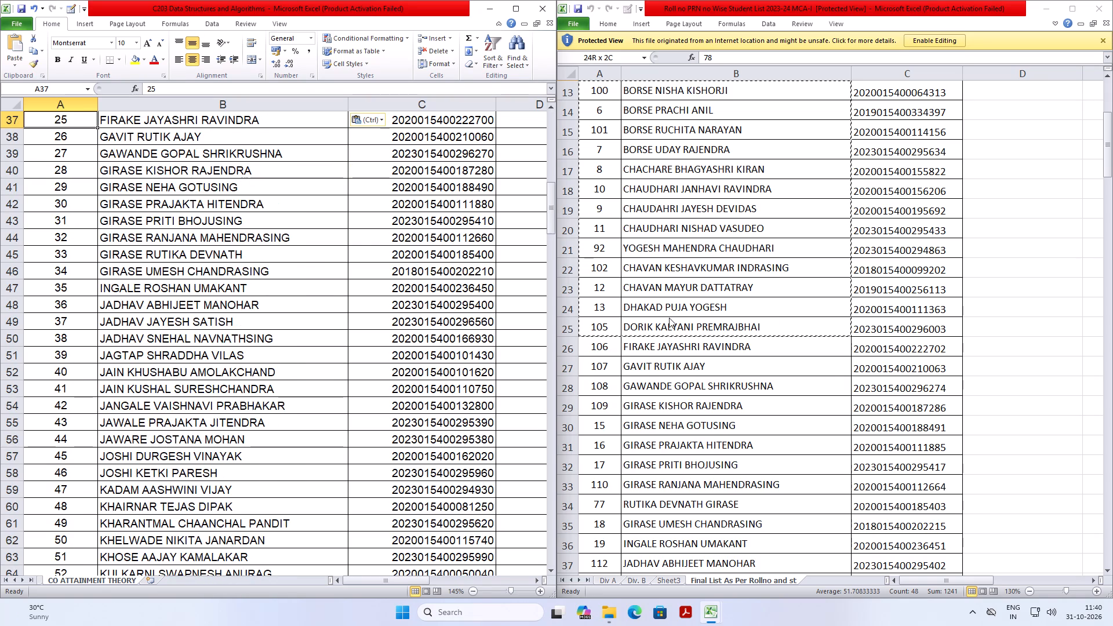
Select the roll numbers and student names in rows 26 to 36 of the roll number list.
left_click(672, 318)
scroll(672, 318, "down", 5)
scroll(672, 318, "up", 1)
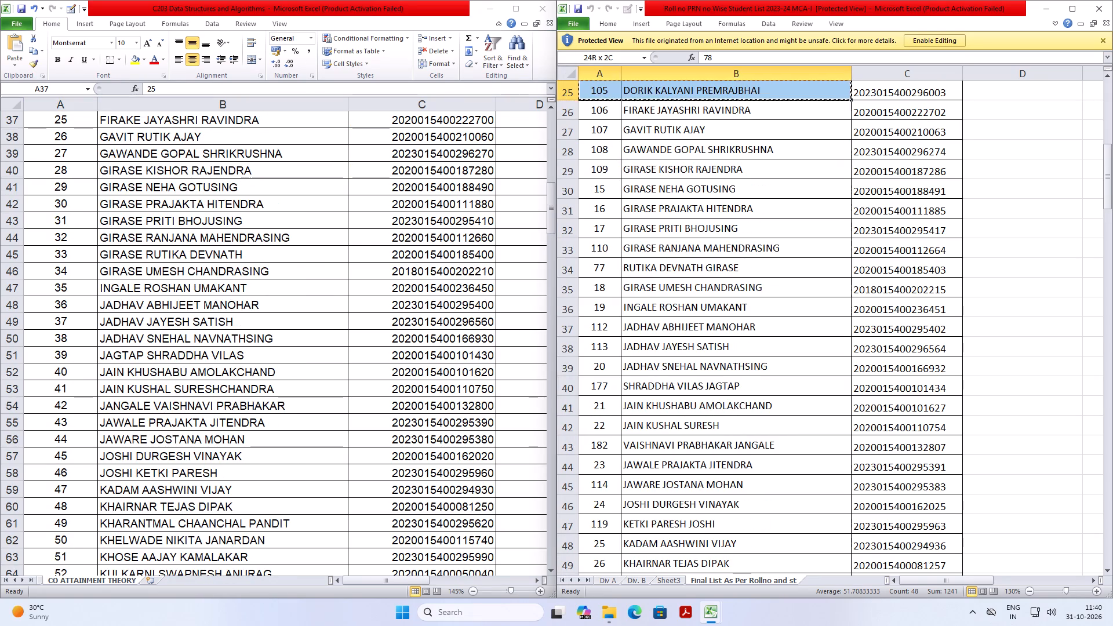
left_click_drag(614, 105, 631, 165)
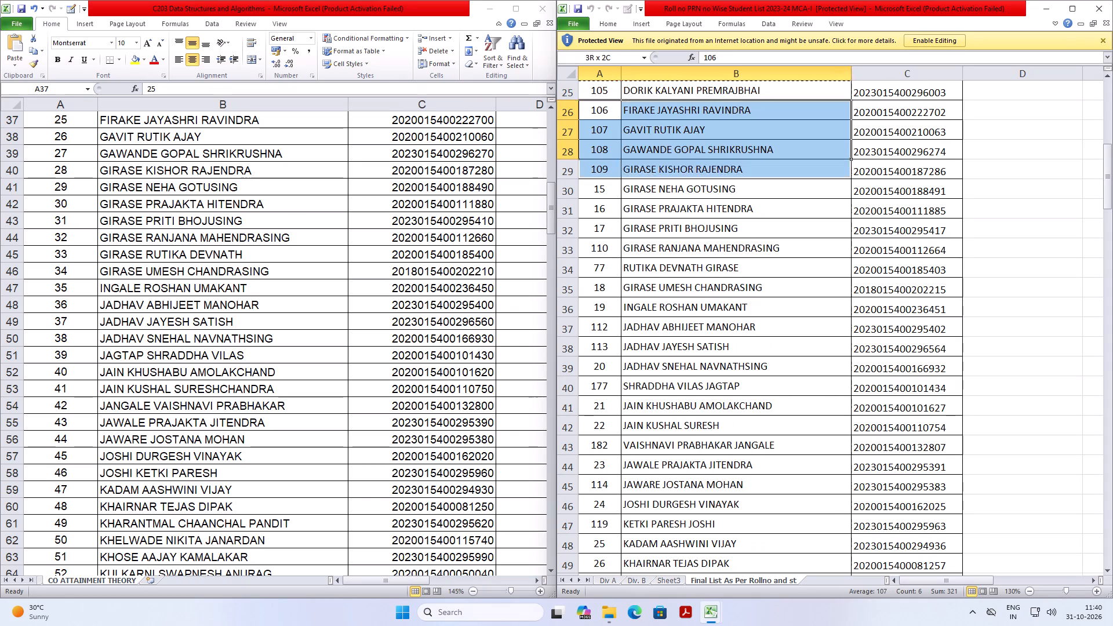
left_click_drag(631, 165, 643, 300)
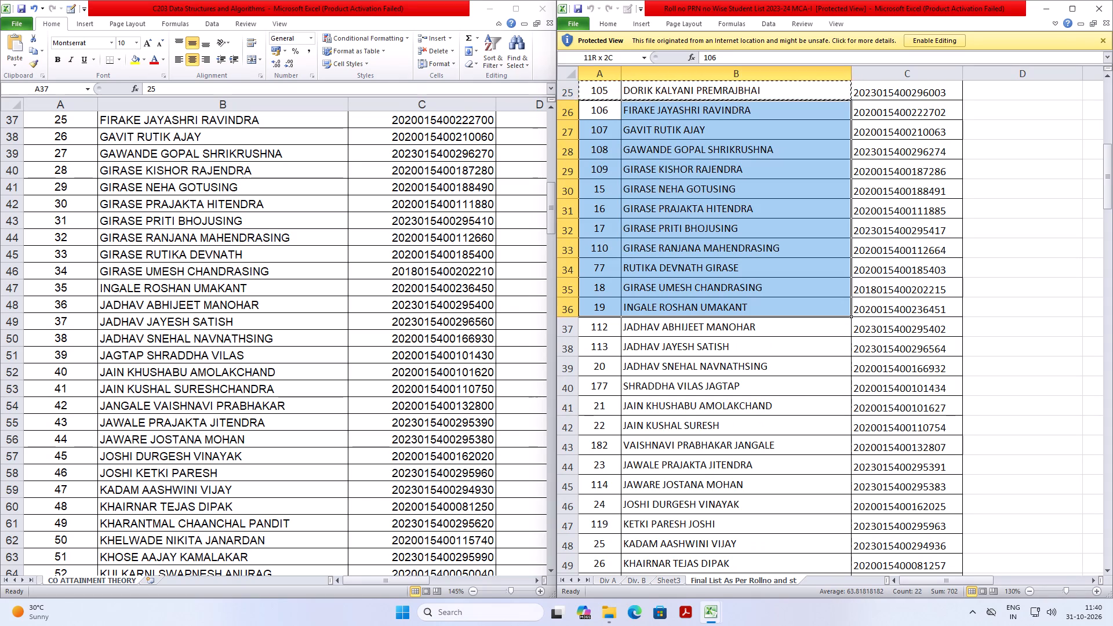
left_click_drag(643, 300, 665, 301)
Review the C203 student rows from the table header down to the rows from serial number 25 onwards.
left_click(65, 323)
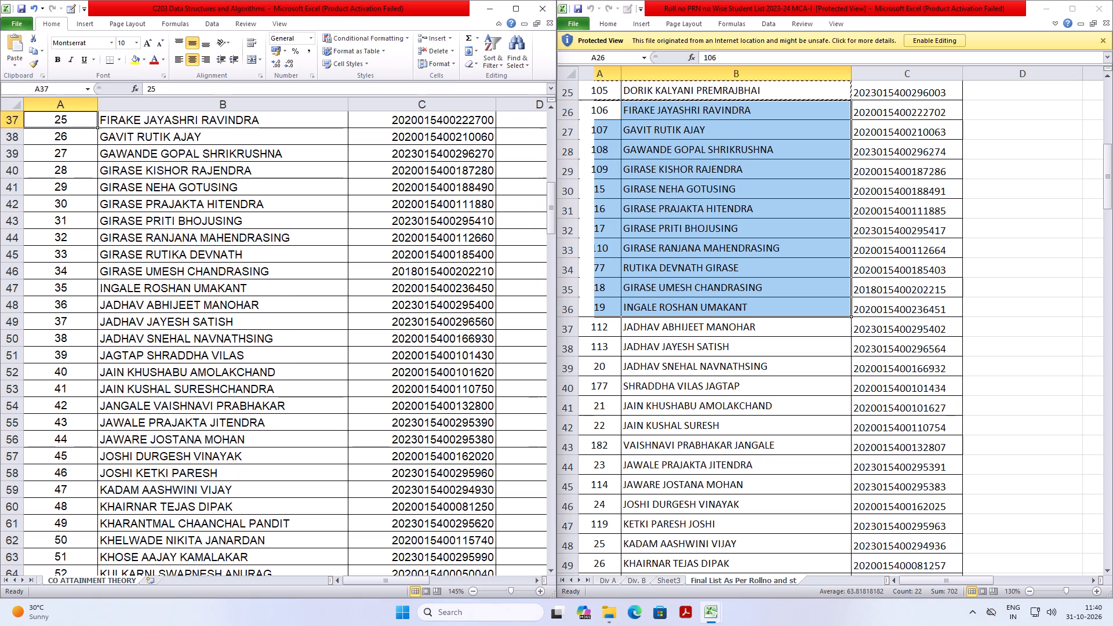
scroll(65, 323, "up", 15)
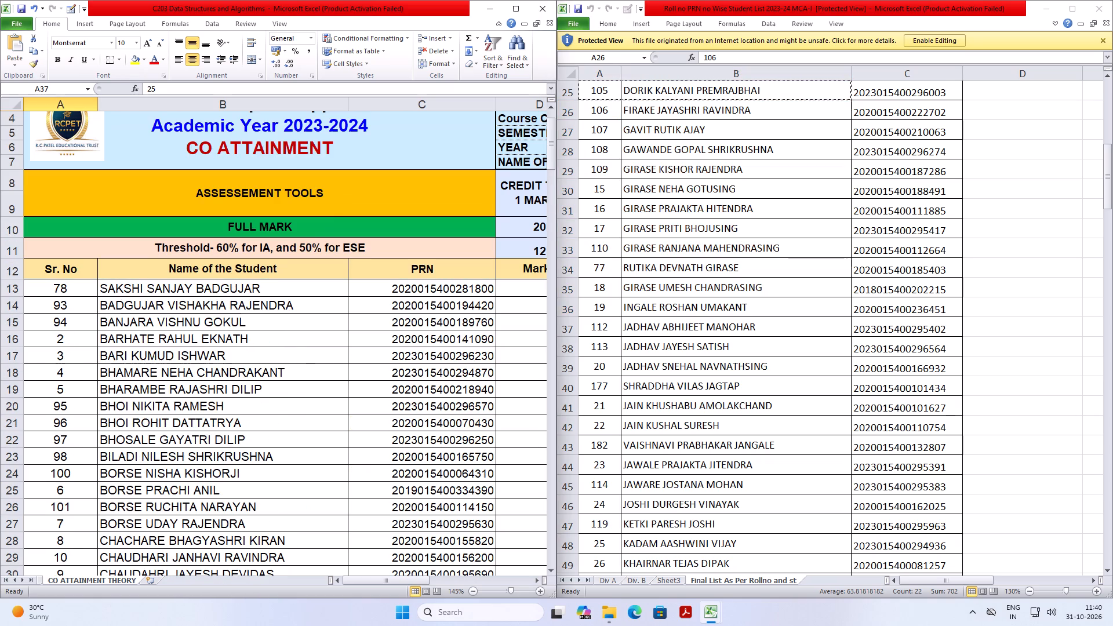
scroll(76, 308, "down", 7)
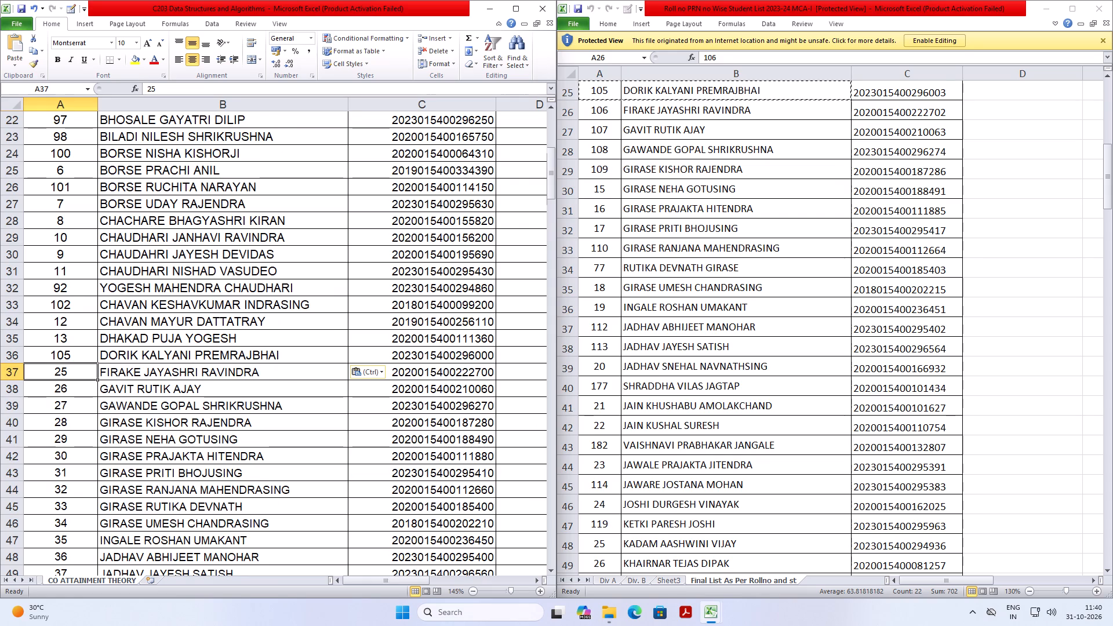
scroll(289, 327, "down", 5)
left_click(686, 231)
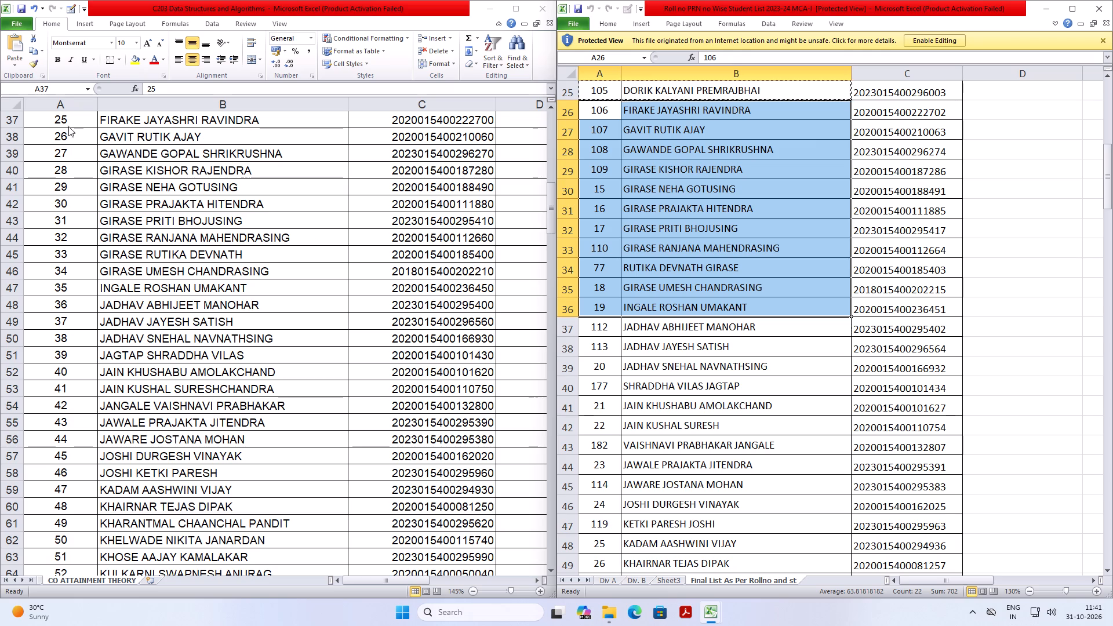
Check the next C203 students against the roll number list row by row, selecting serial numbers 25 to 48 as they are covered.
left_click_drag(68, 118, 85, 245)
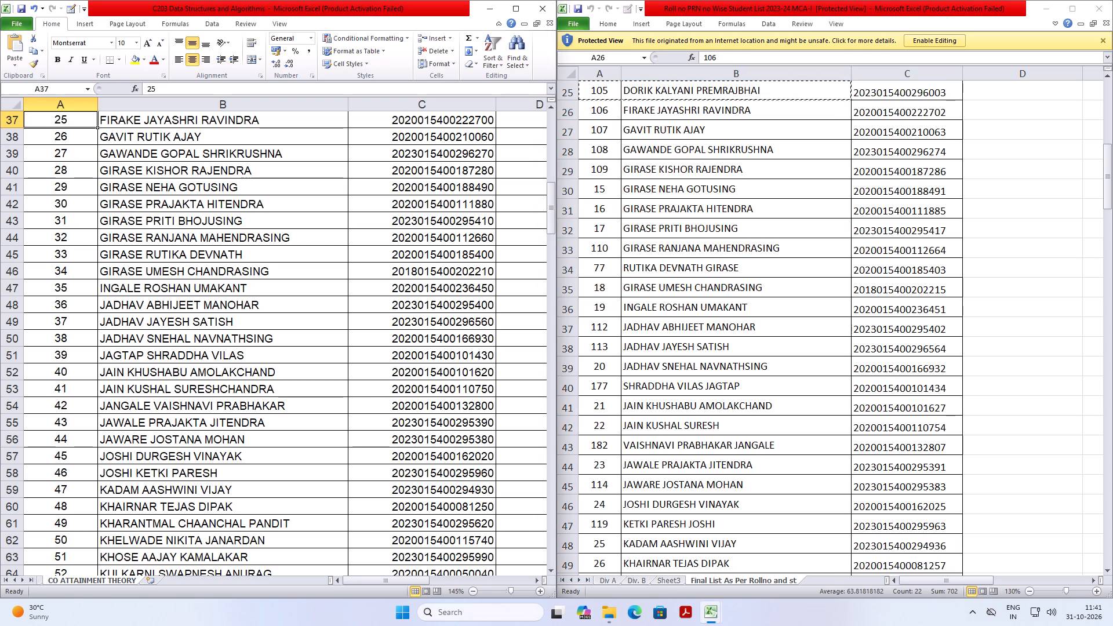
left_click_drag(86, 119, 93, 301)
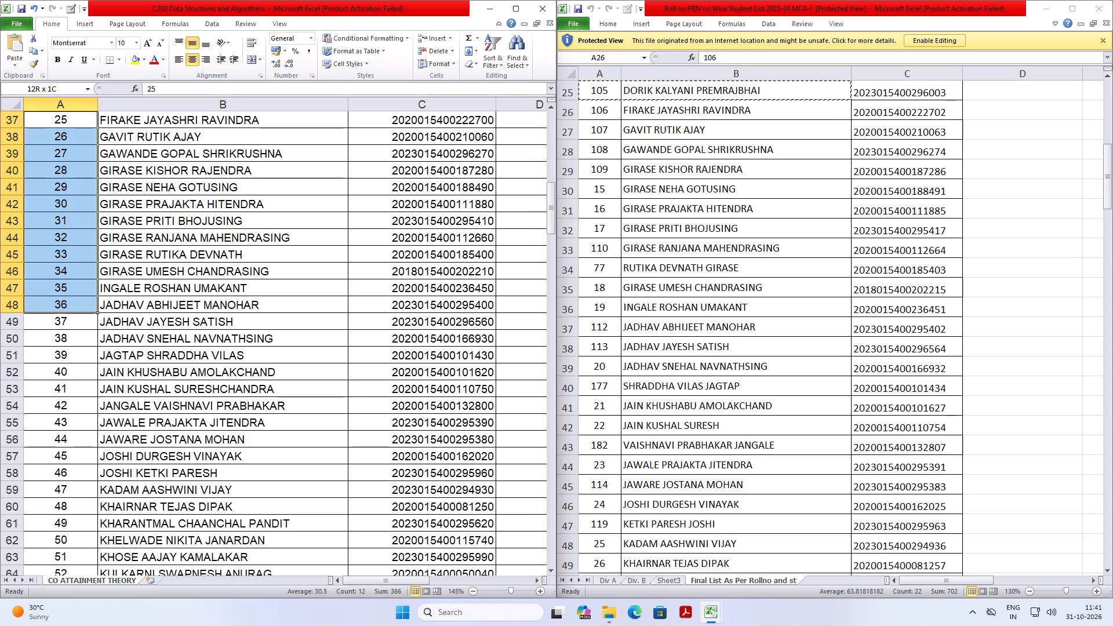
left_click_drag(93, 301, 93, 311)
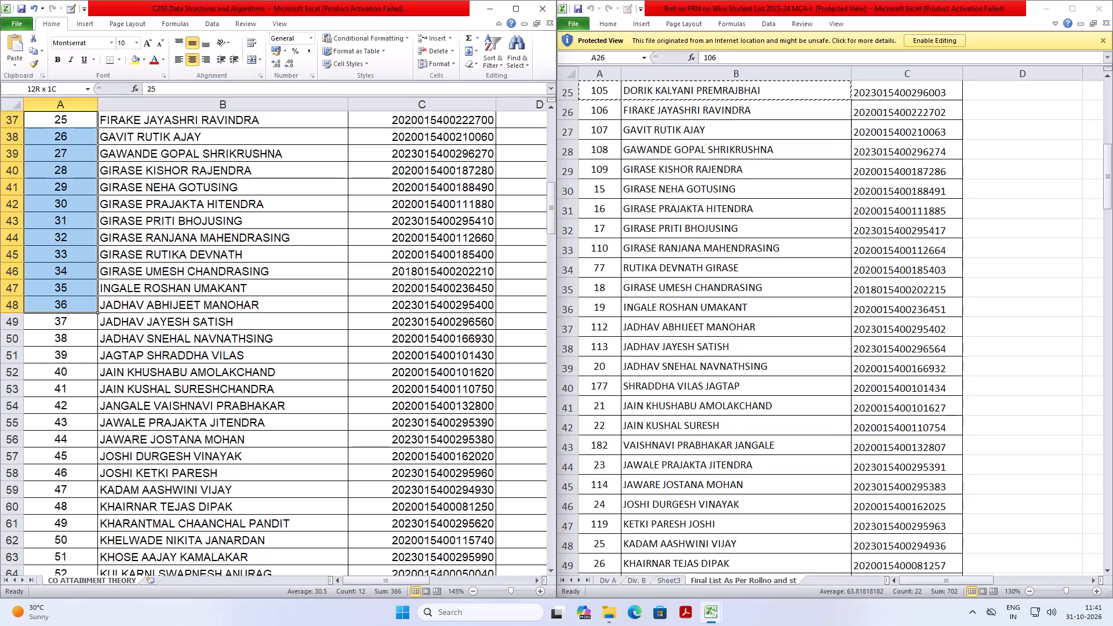
left_click_drag(93, 311, 93, 311)
left_click_drag(93, 311, 83, 358)
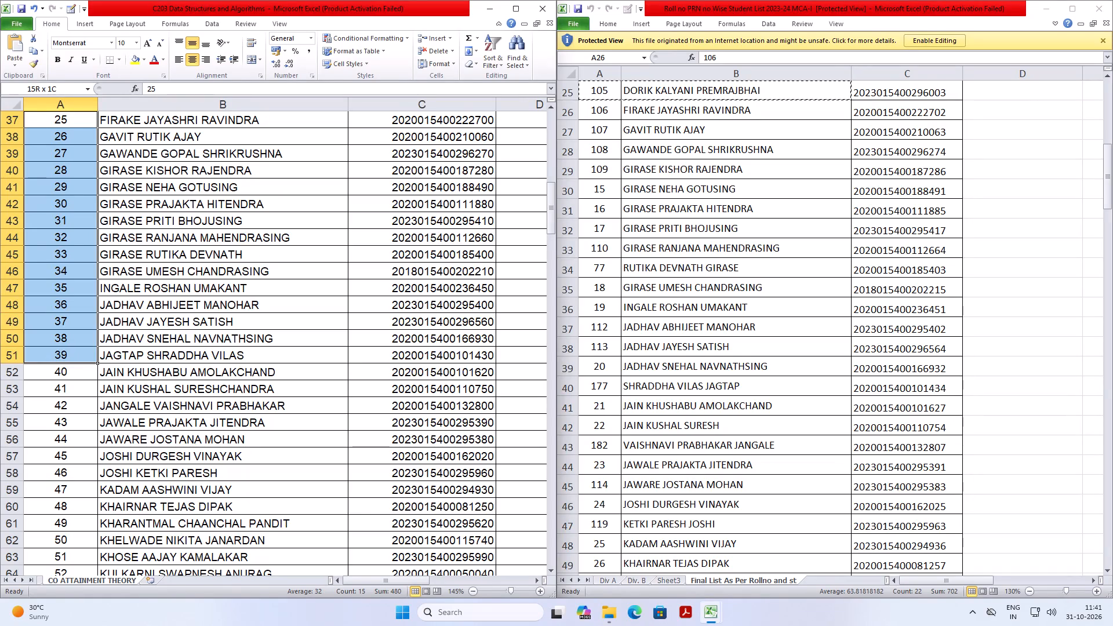
left_click_drag(83, 358, 79, 408)
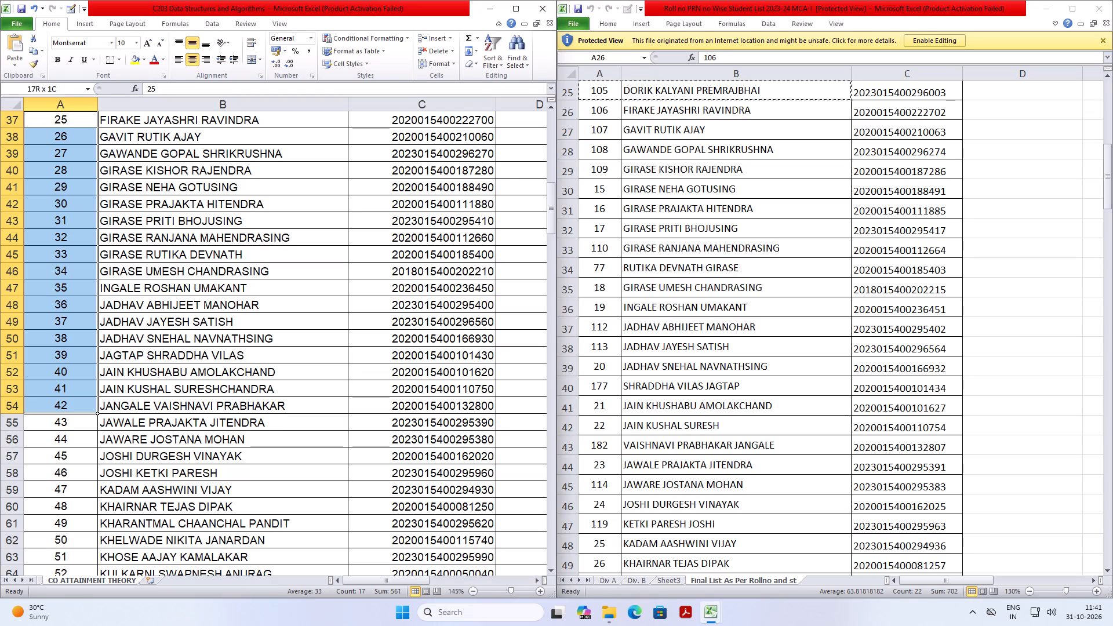
left_click_drag(79, 408, 73, 460)
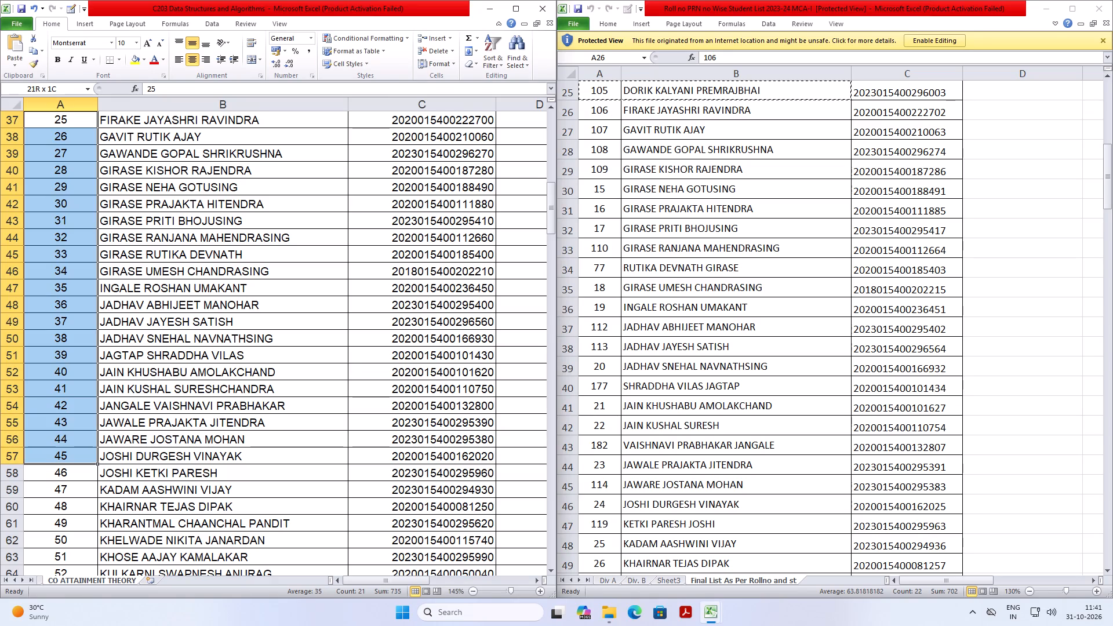
left_click_drag(73, 460, 73, 461)
left_click_drag(73, 461, 70, 492)
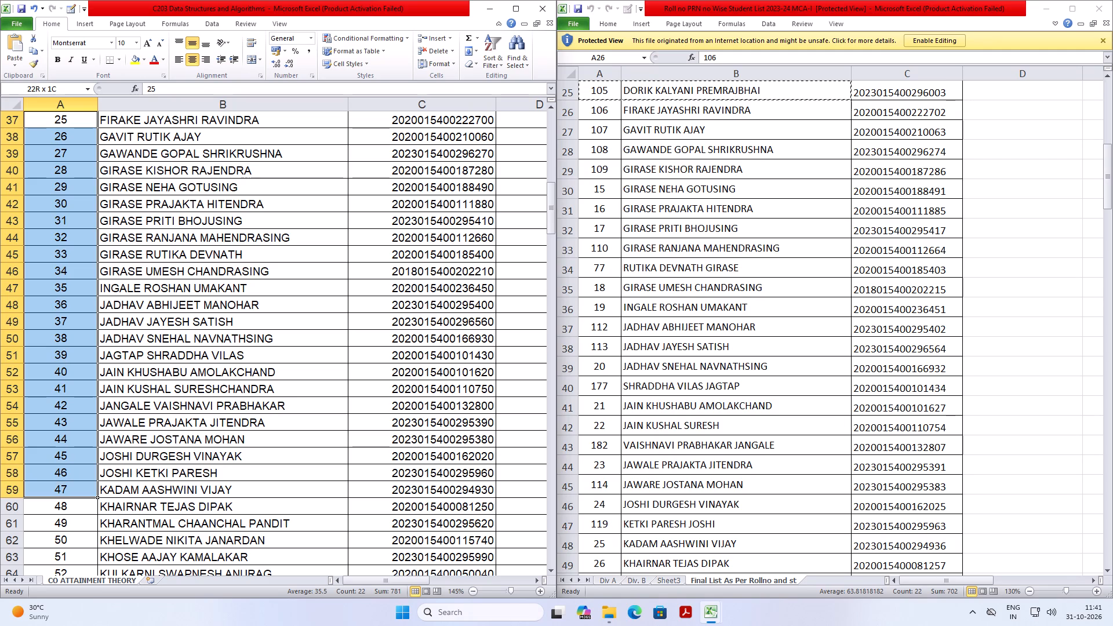
left_click_drag(70, 492, 69, 512)
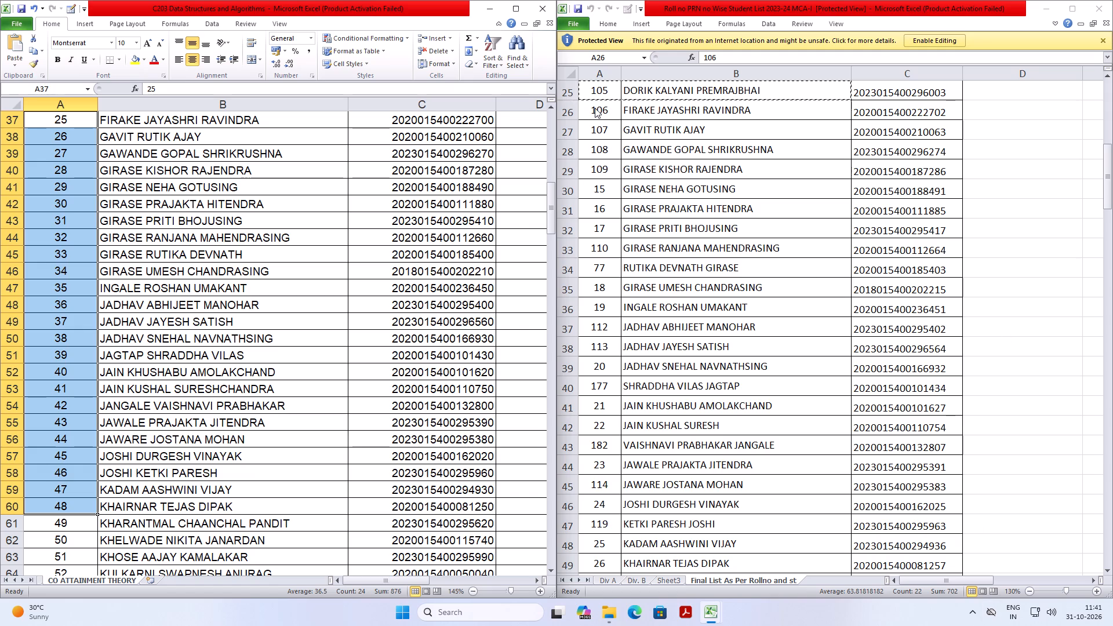
Select the roll numbers and student names in rows 26 to 48 of the roll number list.
left_click_drag(595, 108, 613, 301)
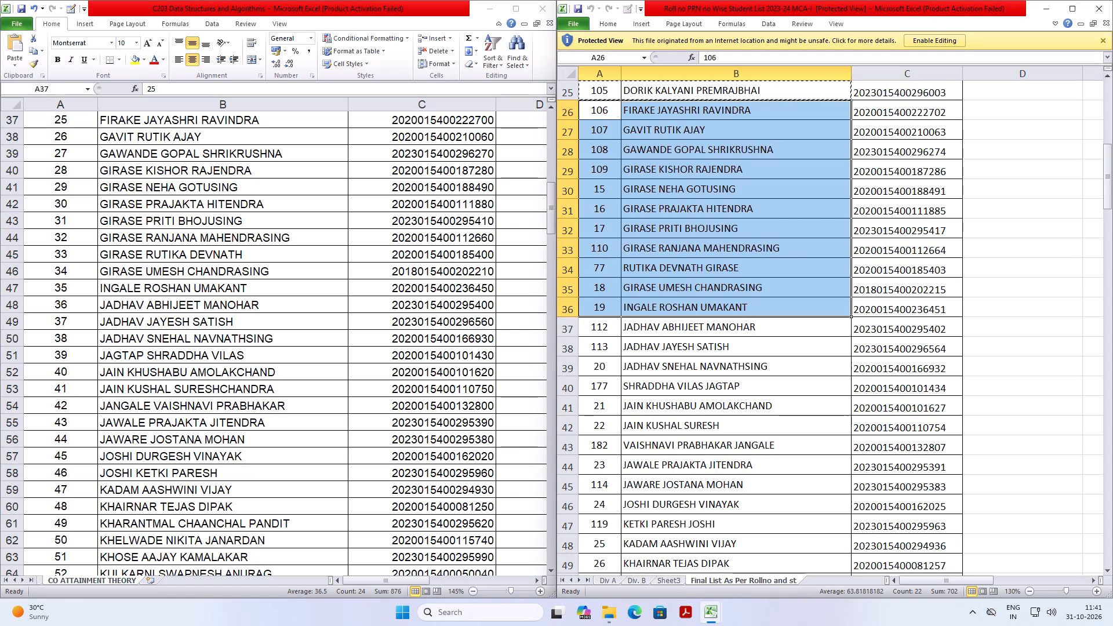
left_click_drag(613, 301, 612, 391)
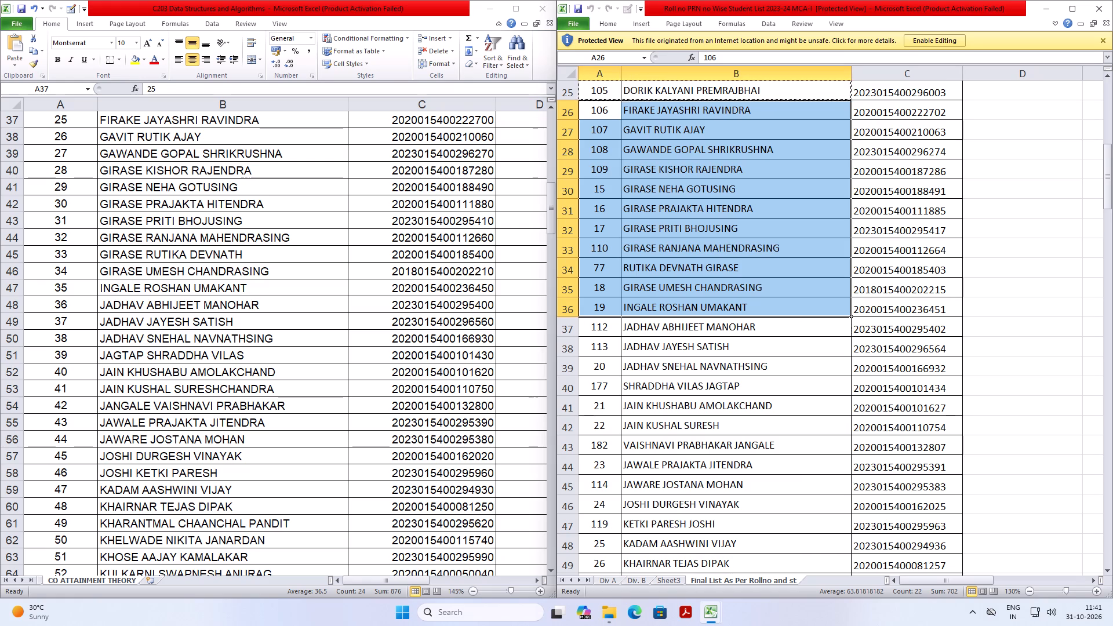
left_click_drag(601, 107, 652, 376)
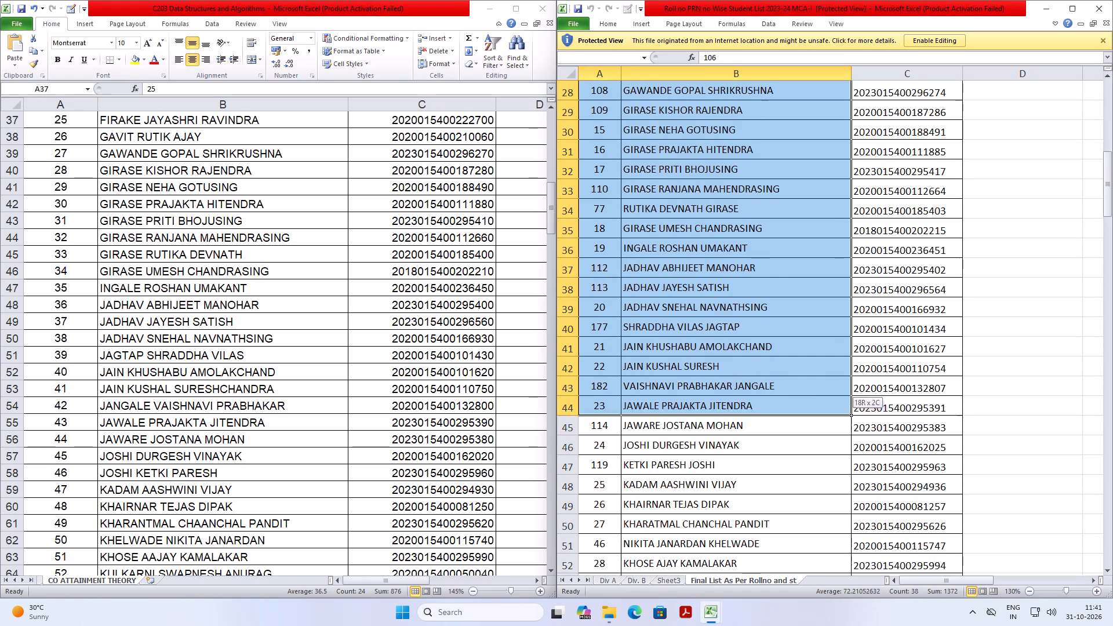
left_click_drag(652, 376, 652, 362)
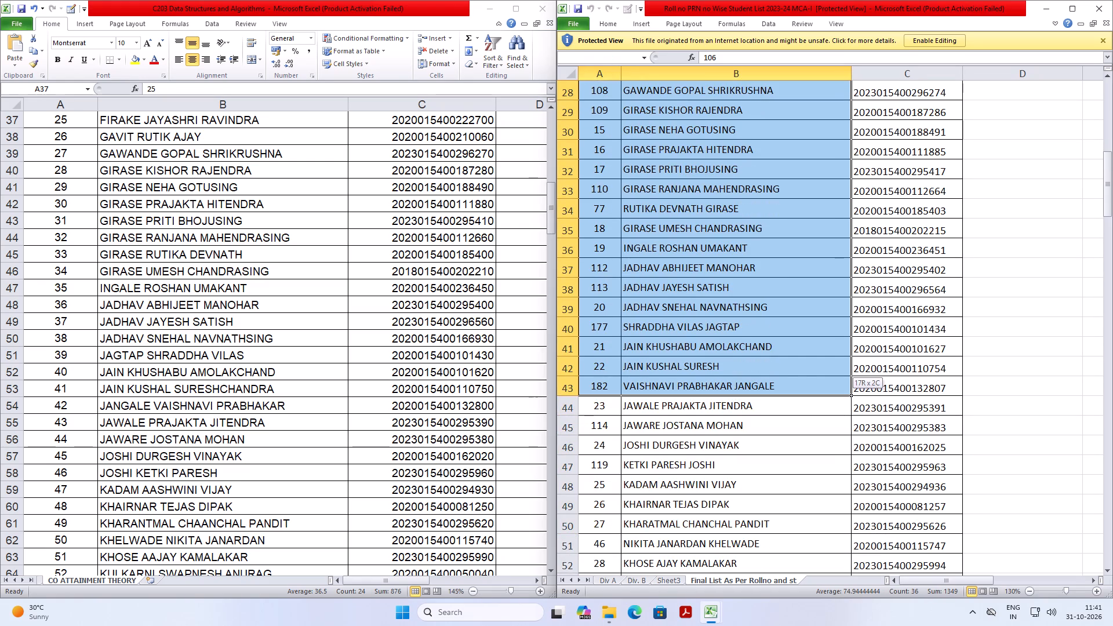
left_click_drag(652, 362, 641, 399)
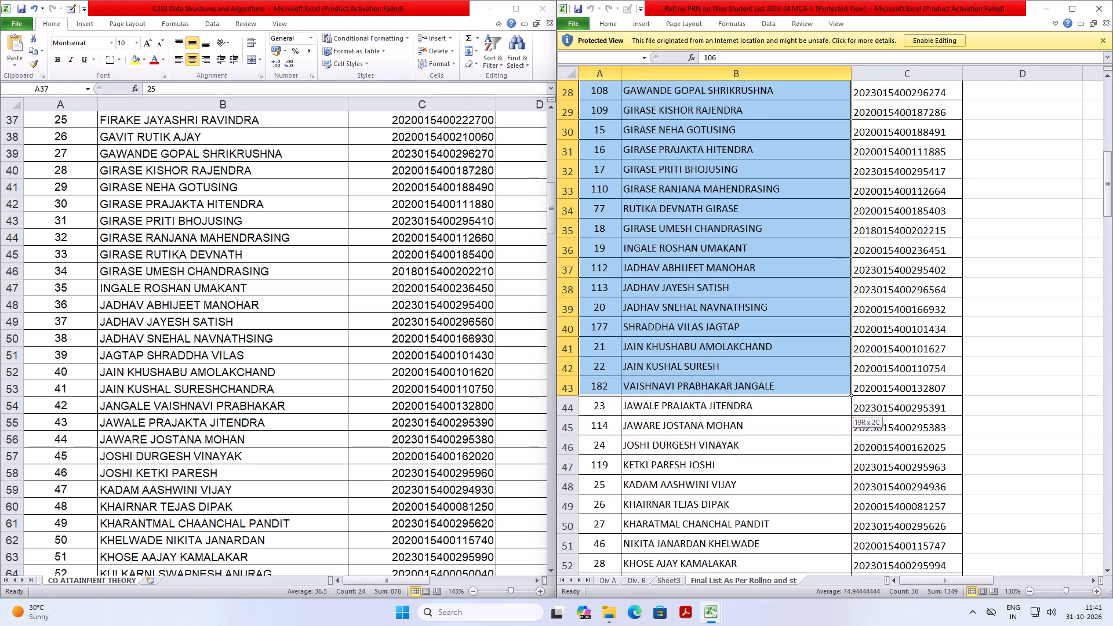
left_click_drag(641, 399, 635, 432)
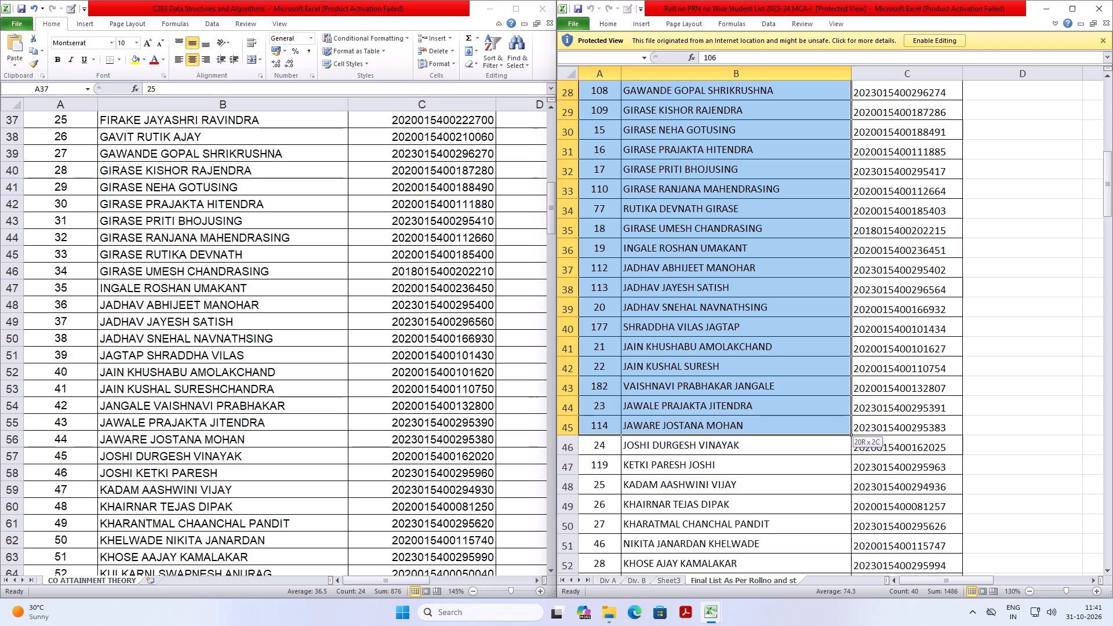
left_click_drag(635, 432, 639, 492)
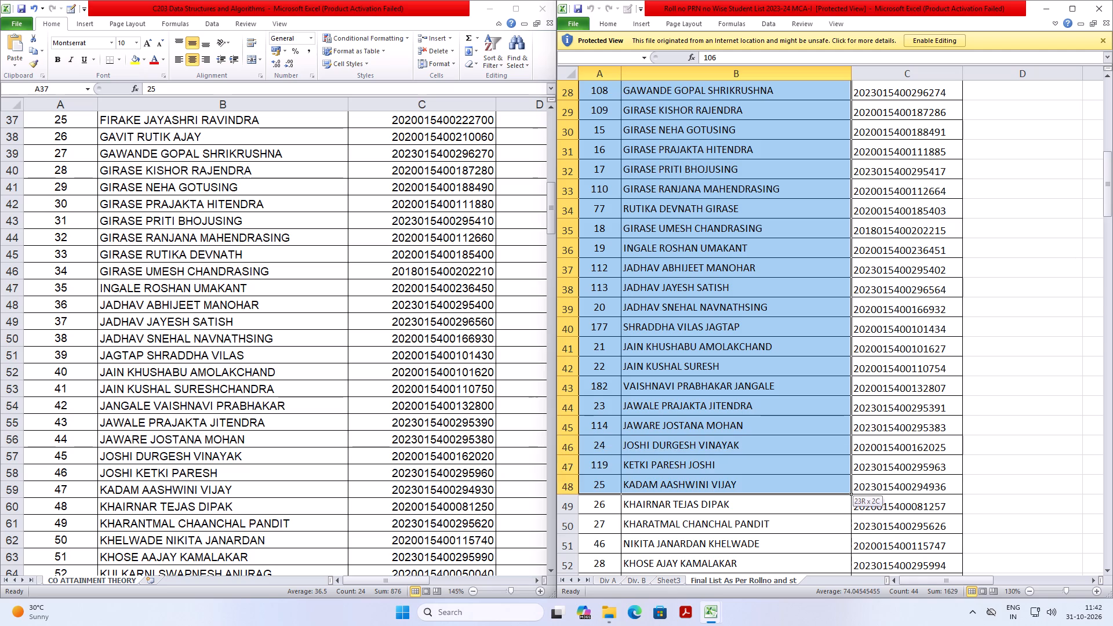
left_click_drag(639, 492, 640, 493)
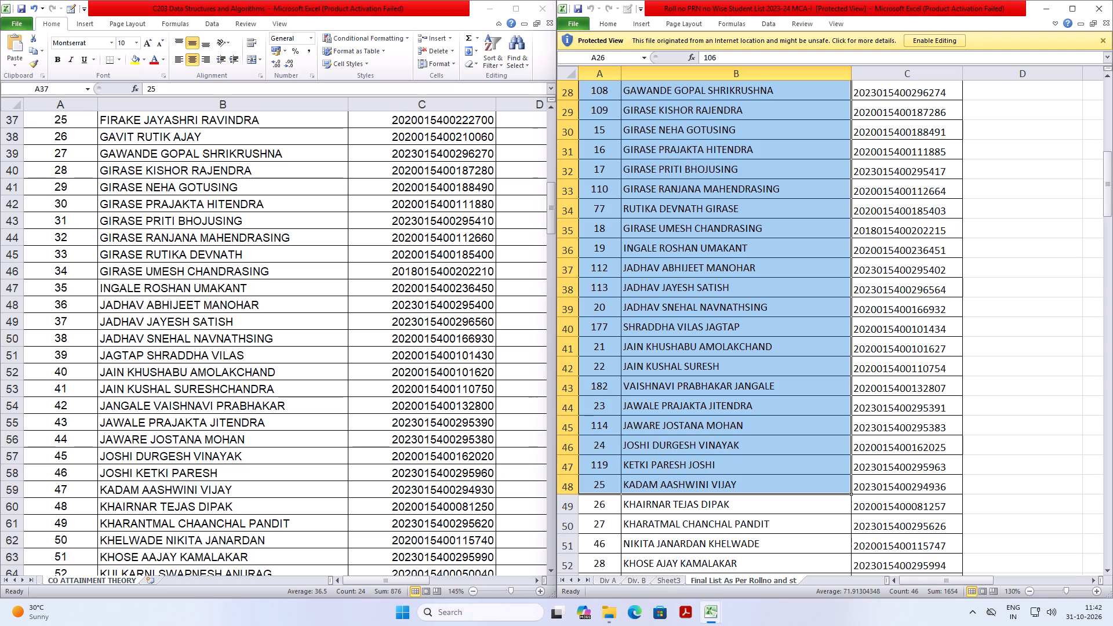
Extend the C203 selection of serial numbers 25 to 48 to include the student names, then recheck the rows above it.
left_click(180, 407)
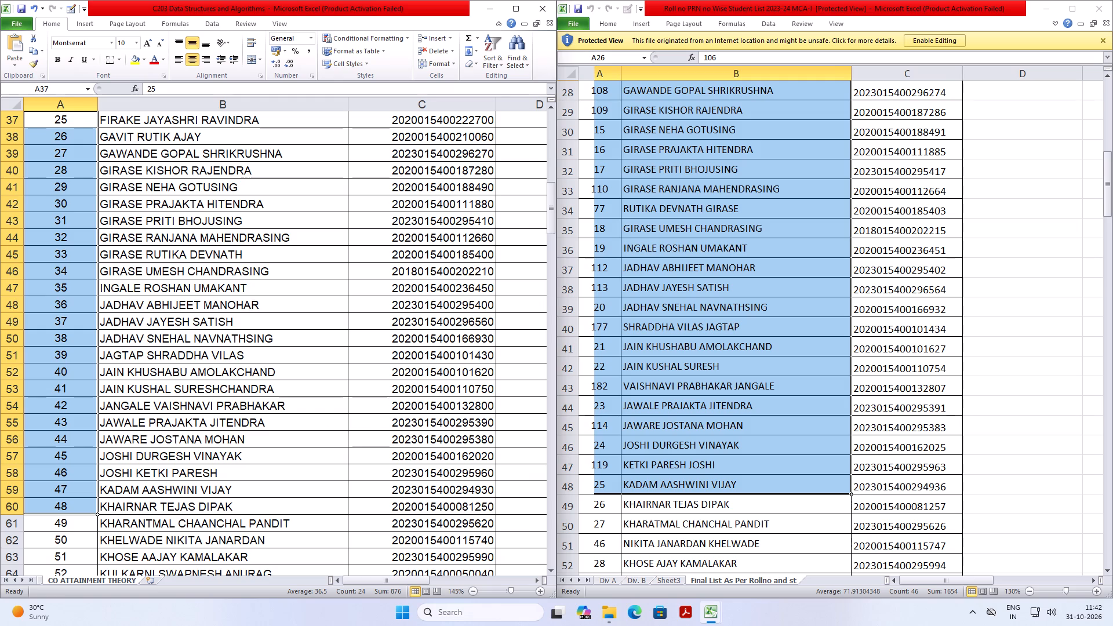
key("shift+Right")
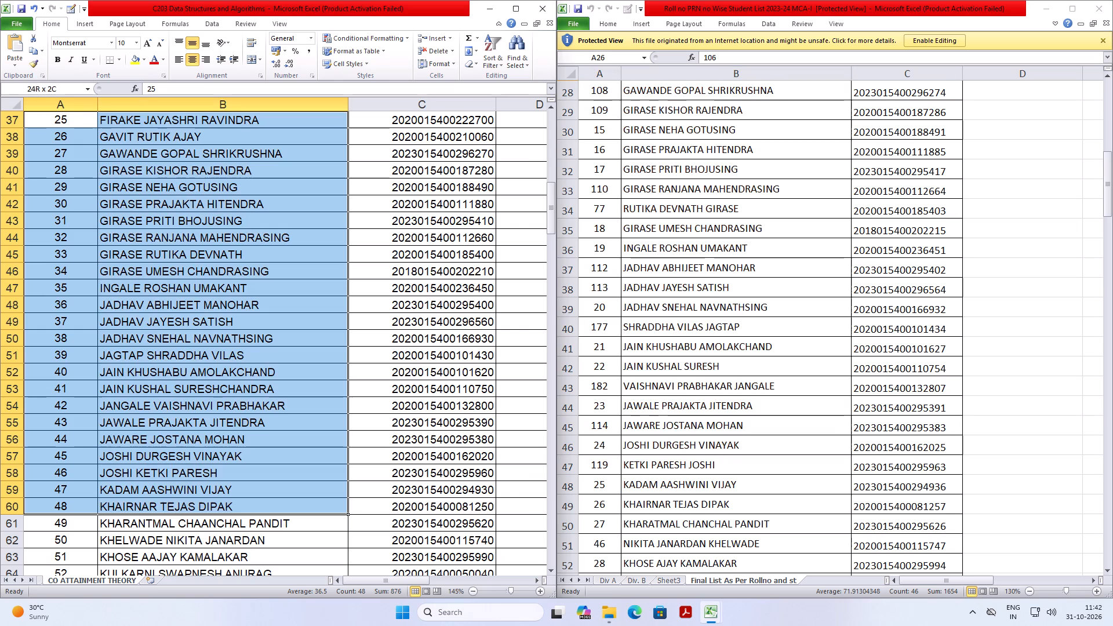
scroll(251, 347, "up", 3)
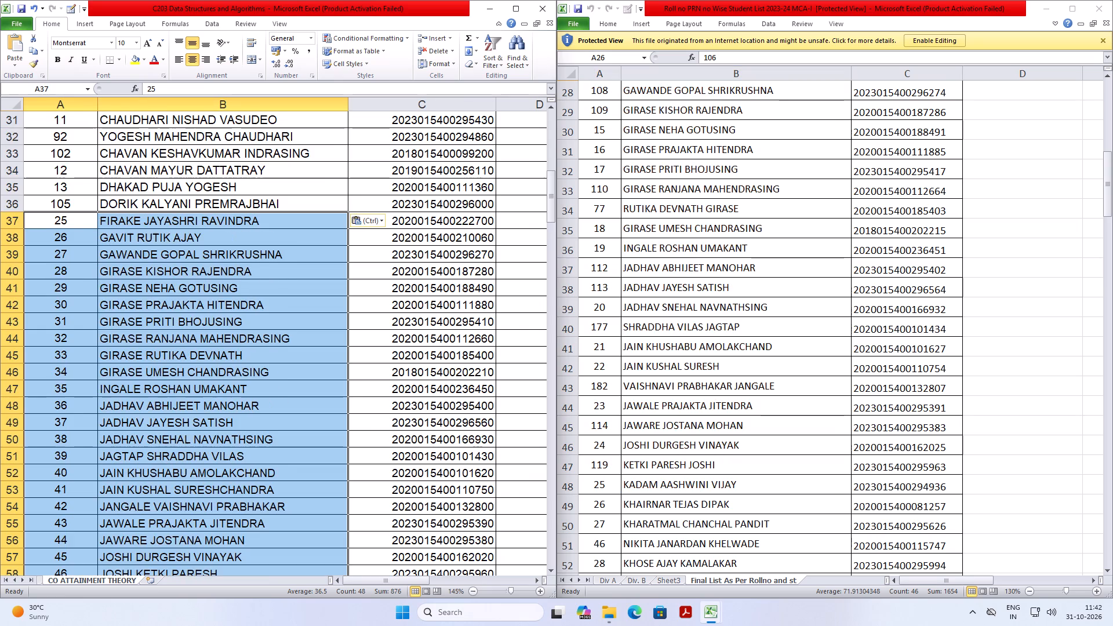
scroll(251, 347, "up", 7)
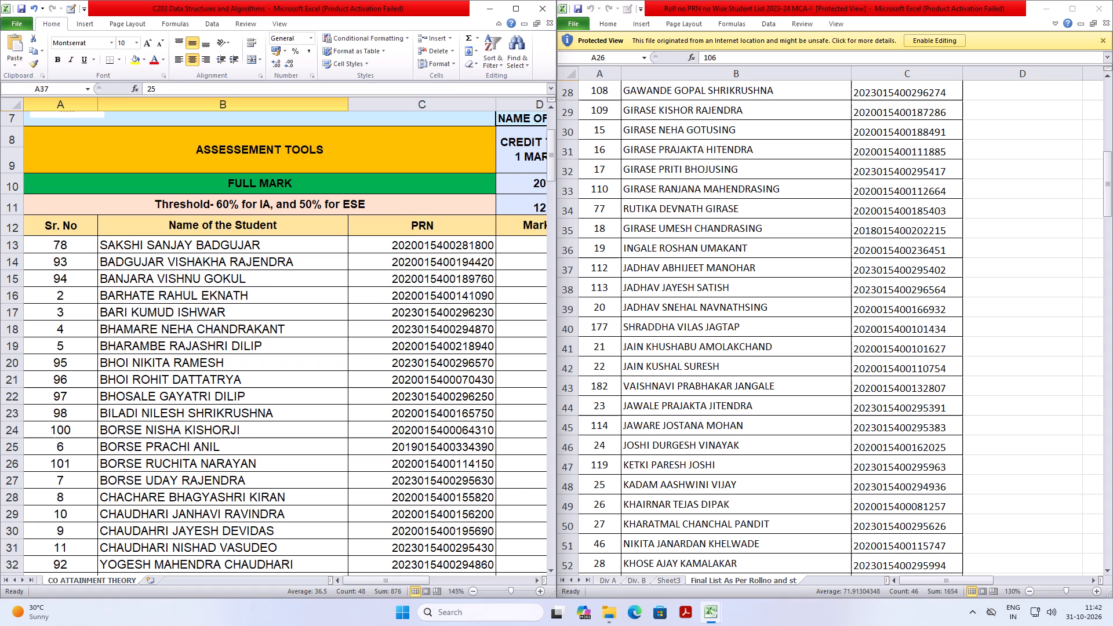
scroll(251, 347, "down", 4)
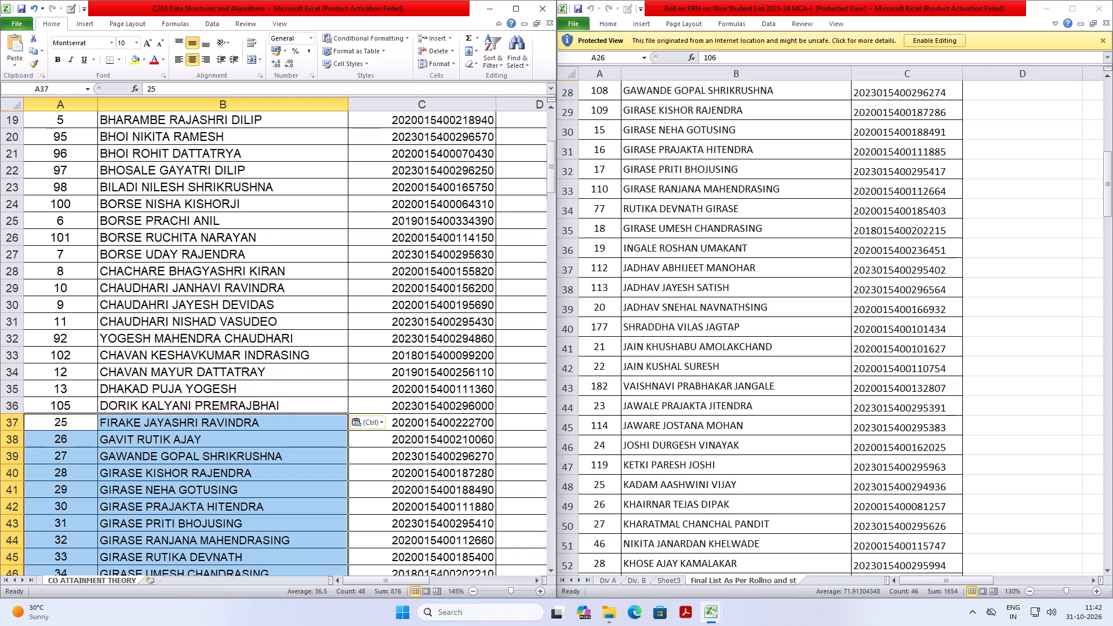
Recheck the roll number list from its header, then copy the selected roll numbers and names in rows 26 to 48.
left_click(703, 423)
scroll(703, 423, "up", 4)
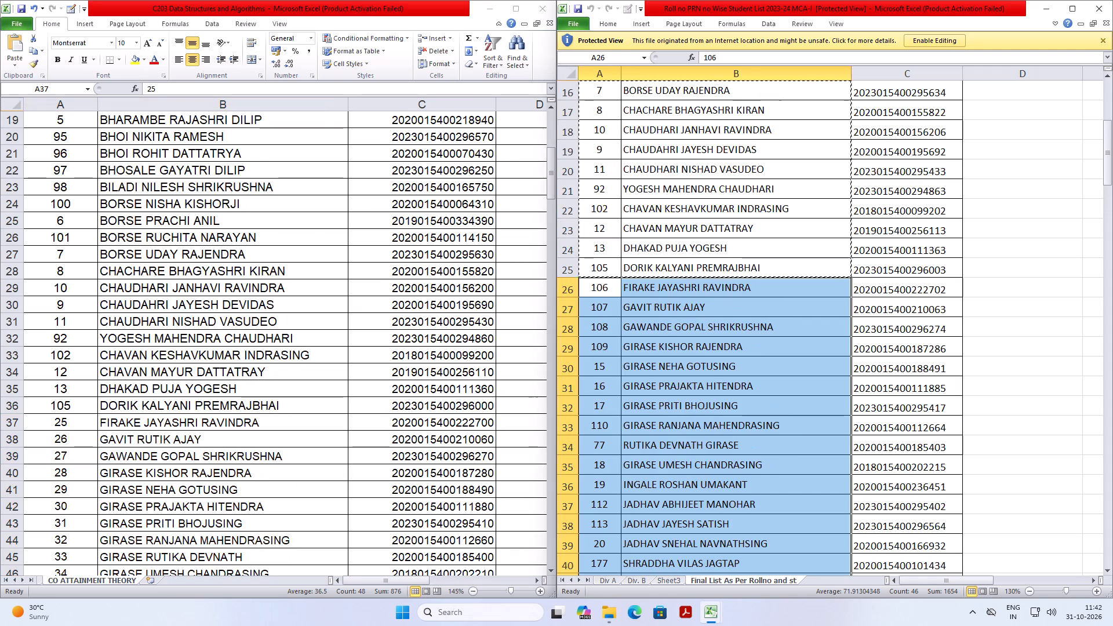
scroll(703, 423, "down", 2)
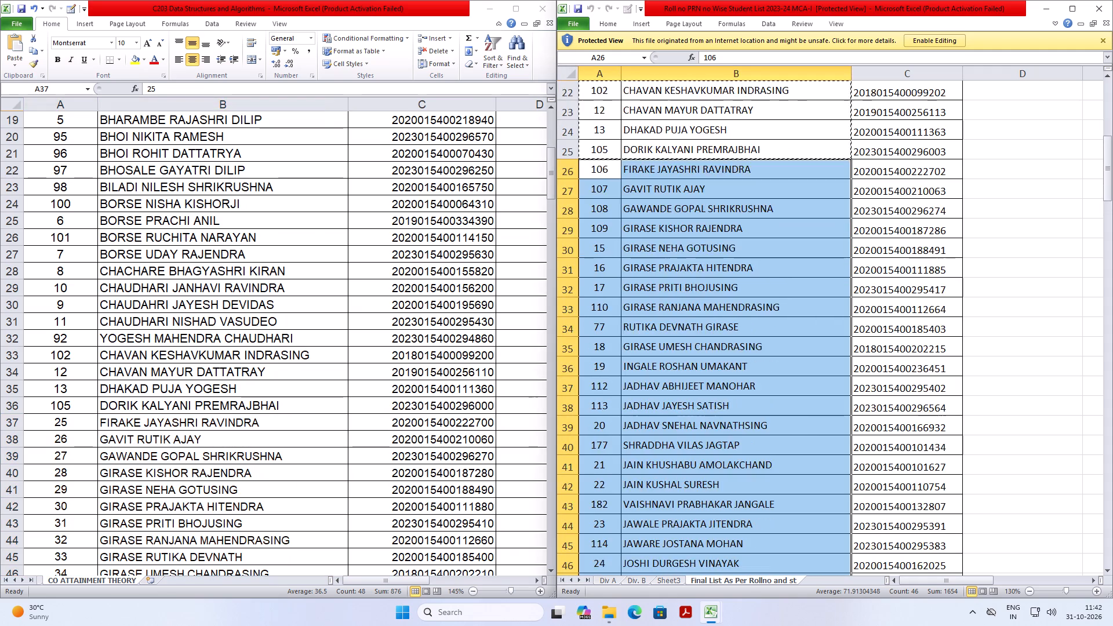
scroll(703, 423, "up", 12)
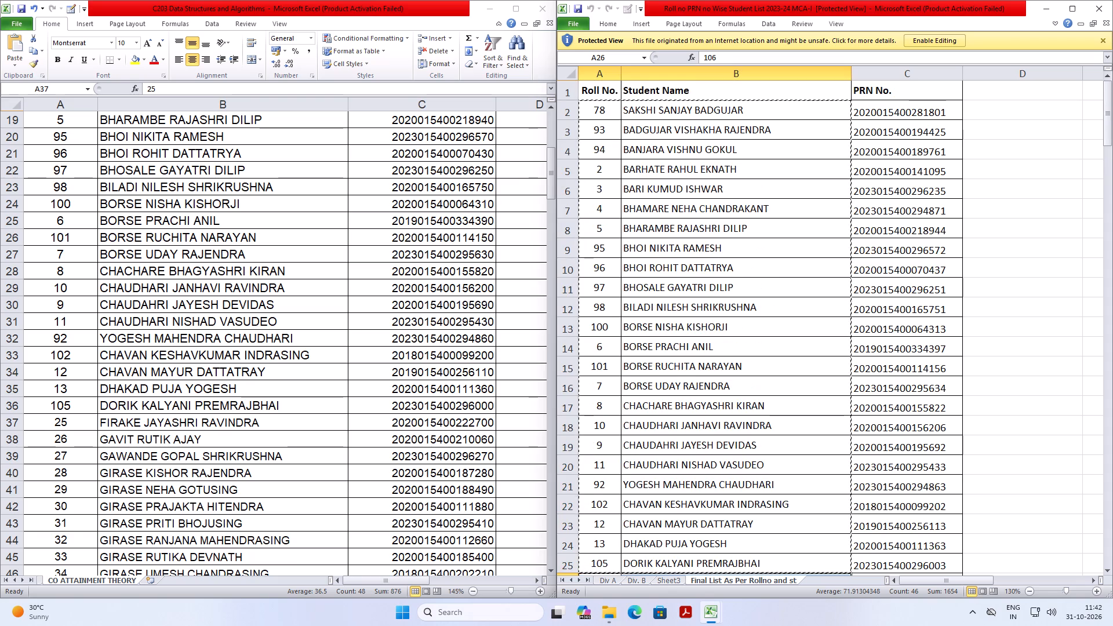
scroll(703, 423, "down", 9)
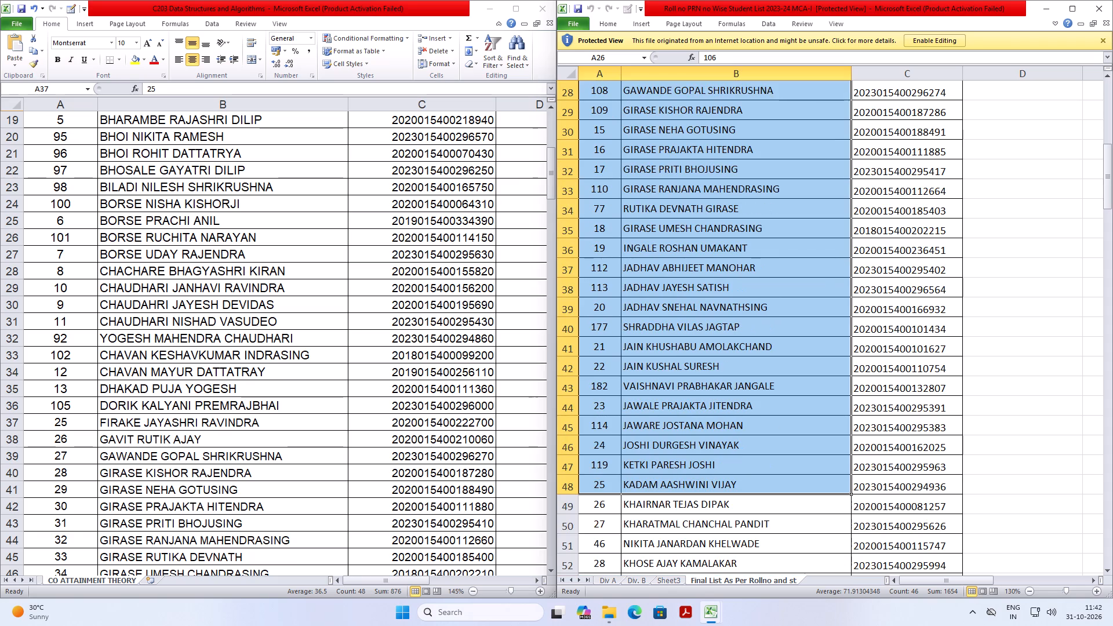
key("ctrl+c")
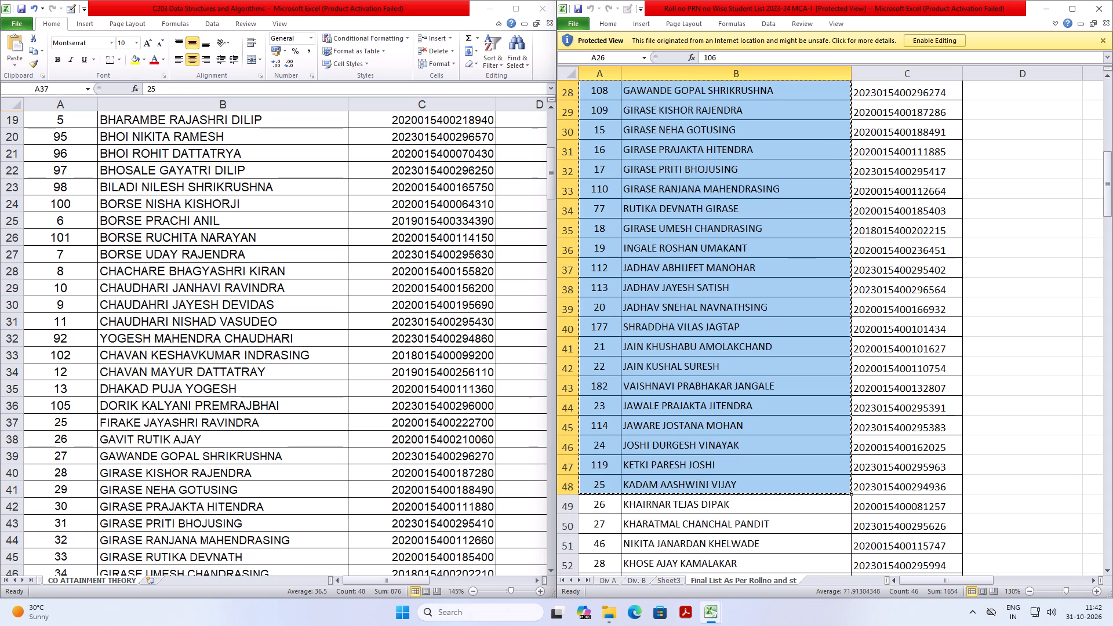
Shorten the C203 selection to A37:B59, paste the copied roll numbers and names over it, and check down to the block's end.
left_click(134, 368)
scroll(147, 293, "down", 7)
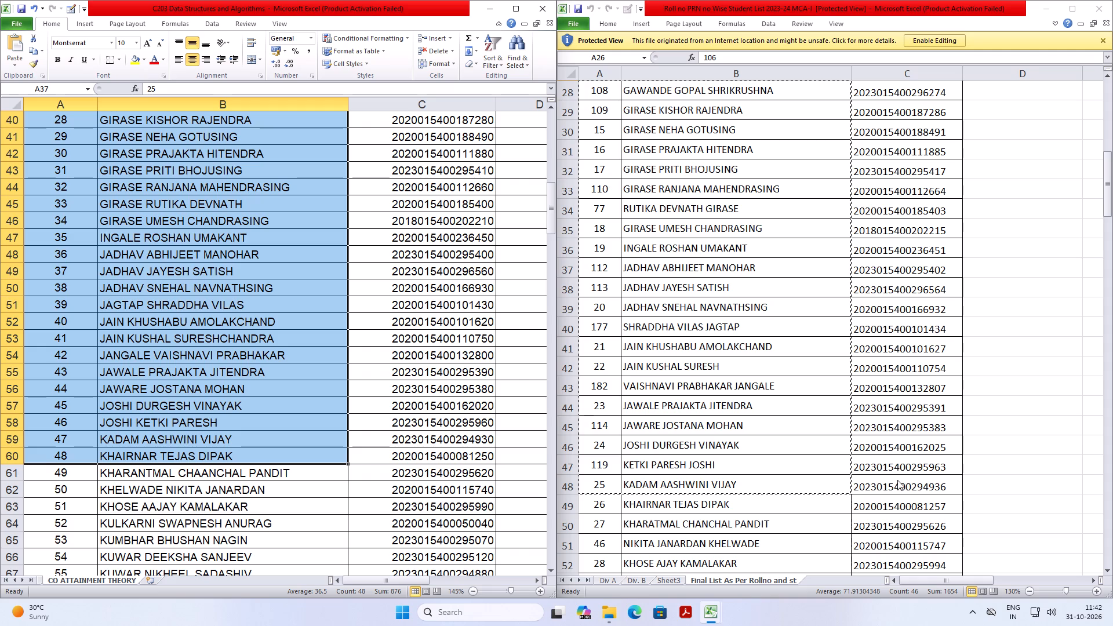
key("shift+Up")
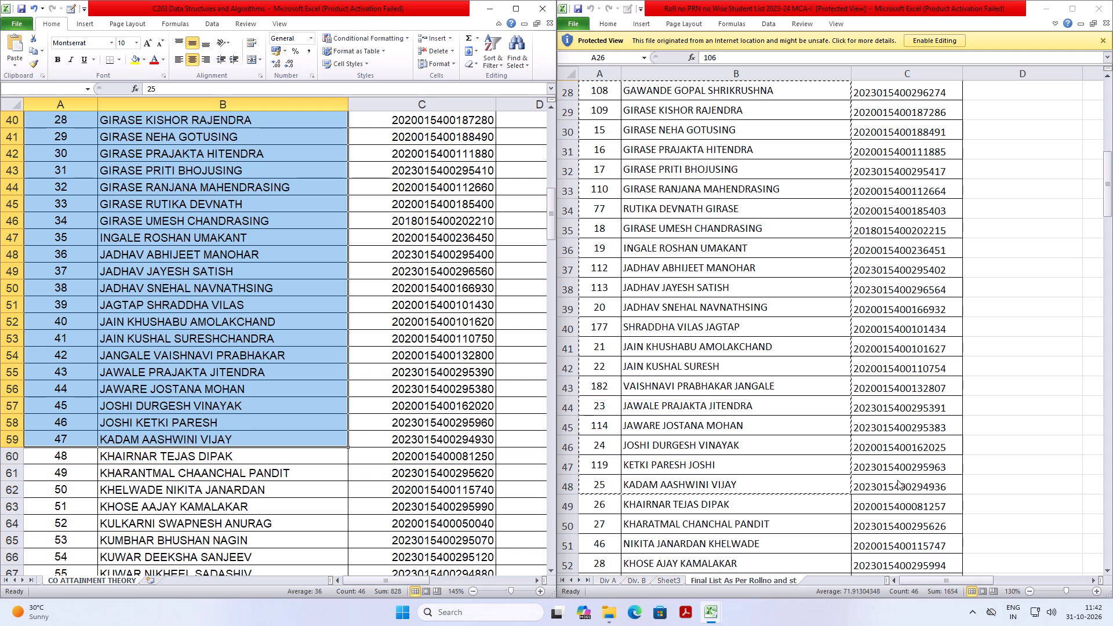
key("ctrl+v")
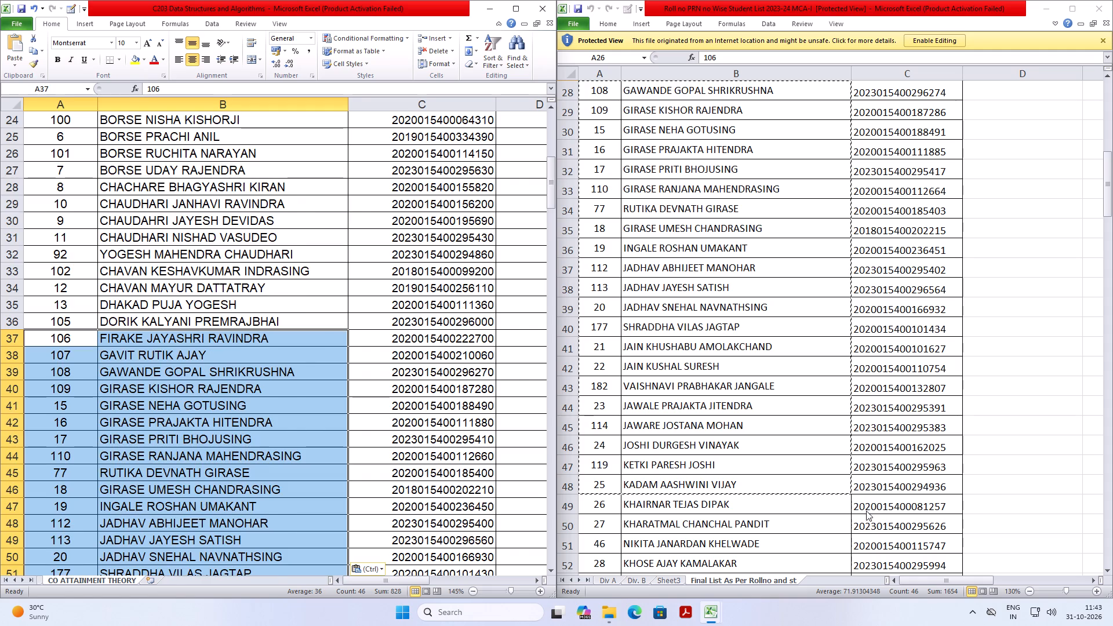
scroll(799, 433, "down", 1)
scroll(556, 308, "down", 6)
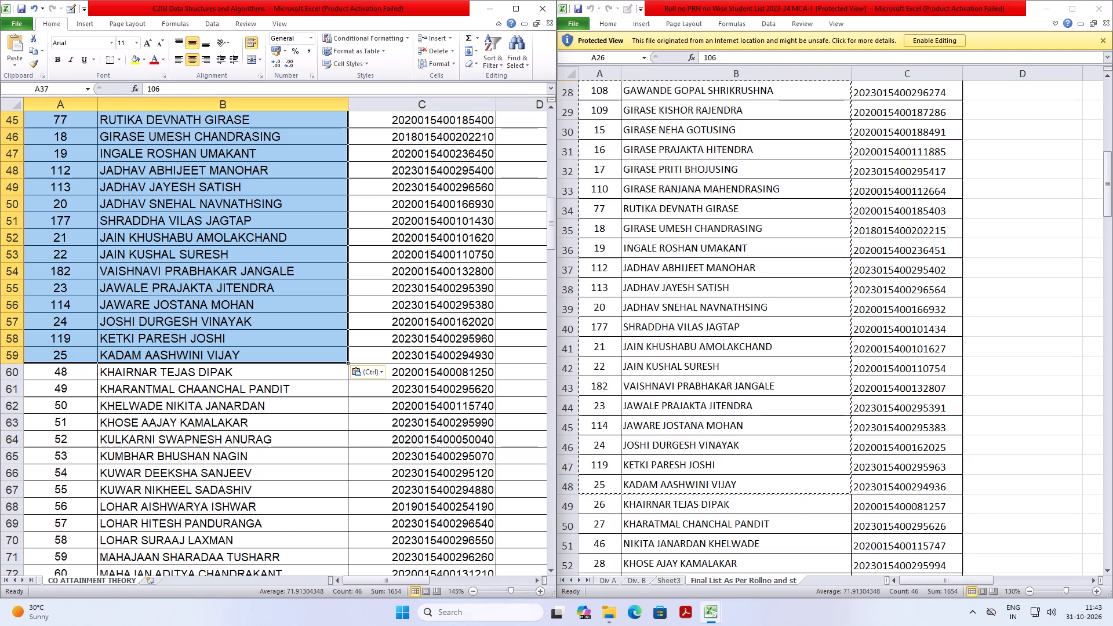
Go to serial number 48, cell A60, the first C203 row below the pasted block.
left_click(99, 378)
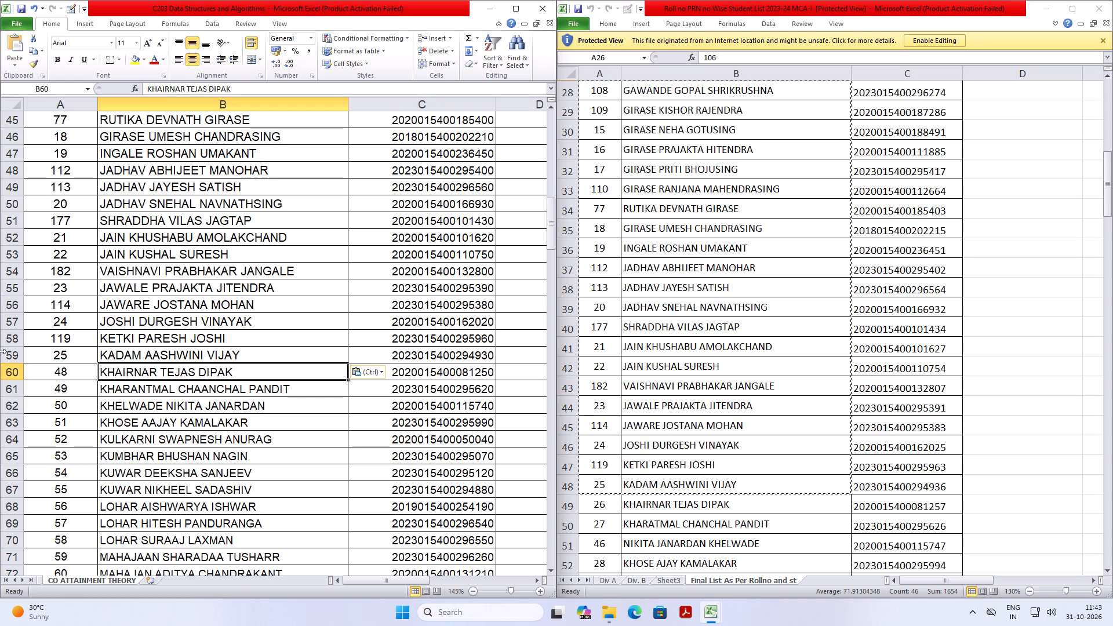
scroll(83, 373, "down", 2)
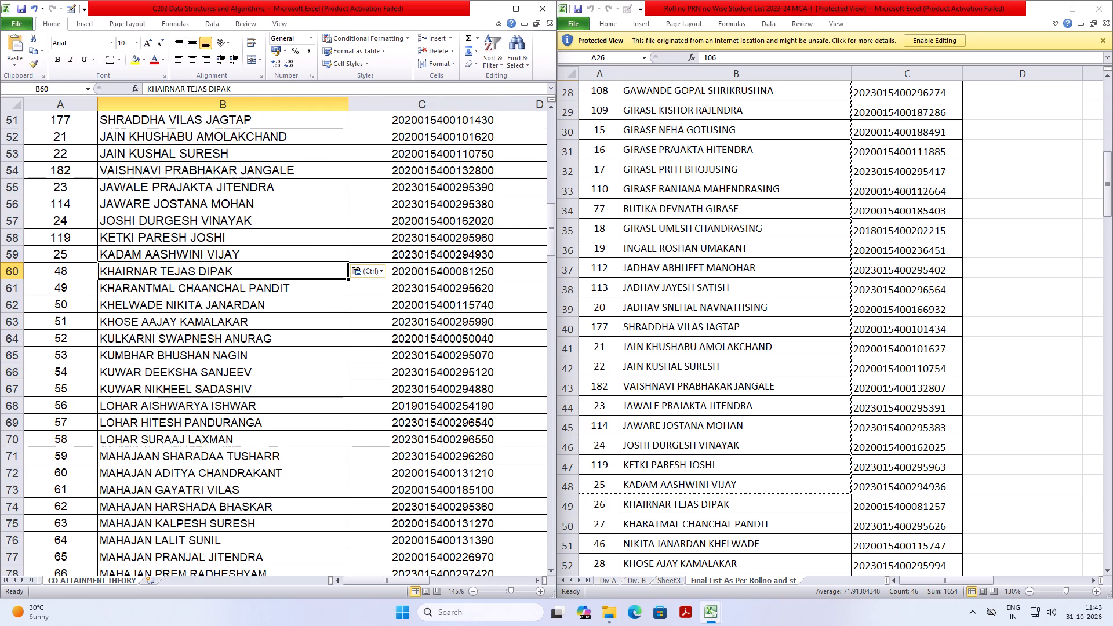
left_click(69, 274)
scroll(69, 274, "down", 3)
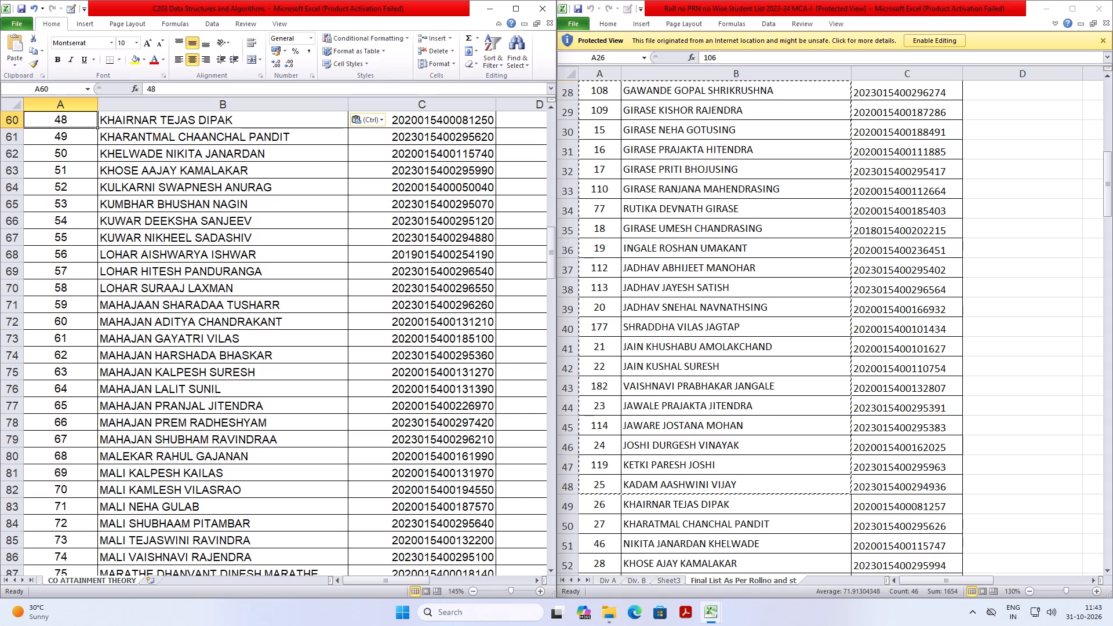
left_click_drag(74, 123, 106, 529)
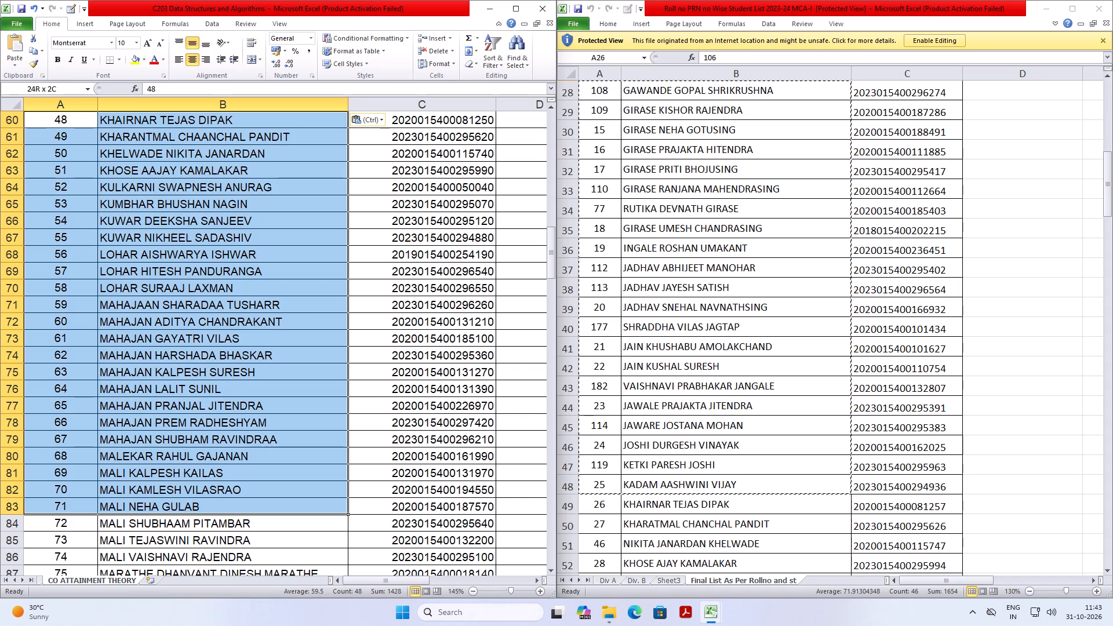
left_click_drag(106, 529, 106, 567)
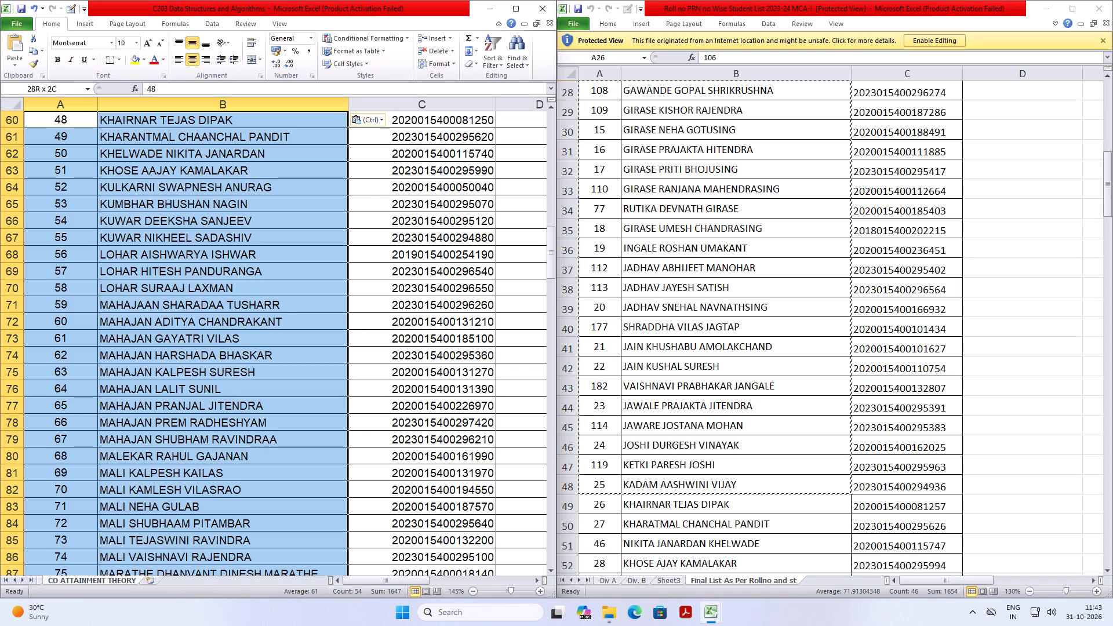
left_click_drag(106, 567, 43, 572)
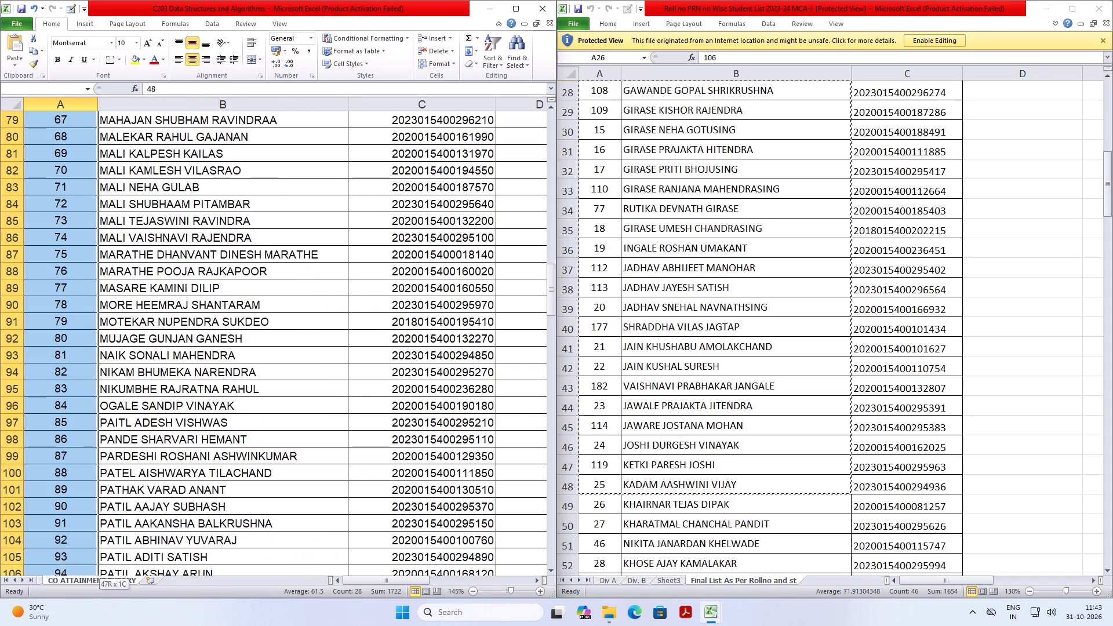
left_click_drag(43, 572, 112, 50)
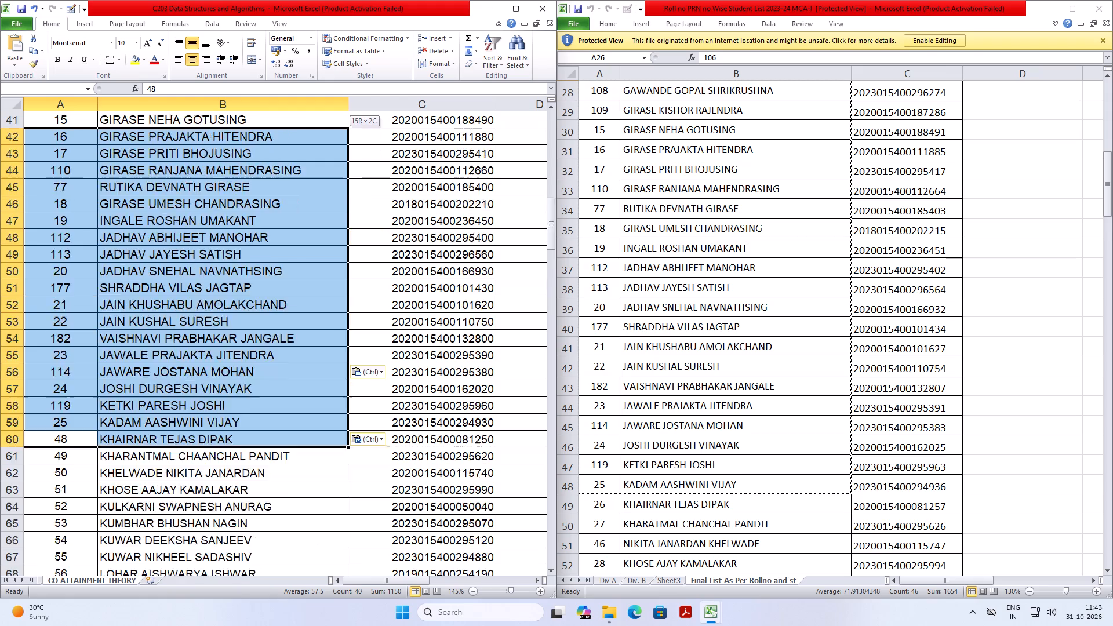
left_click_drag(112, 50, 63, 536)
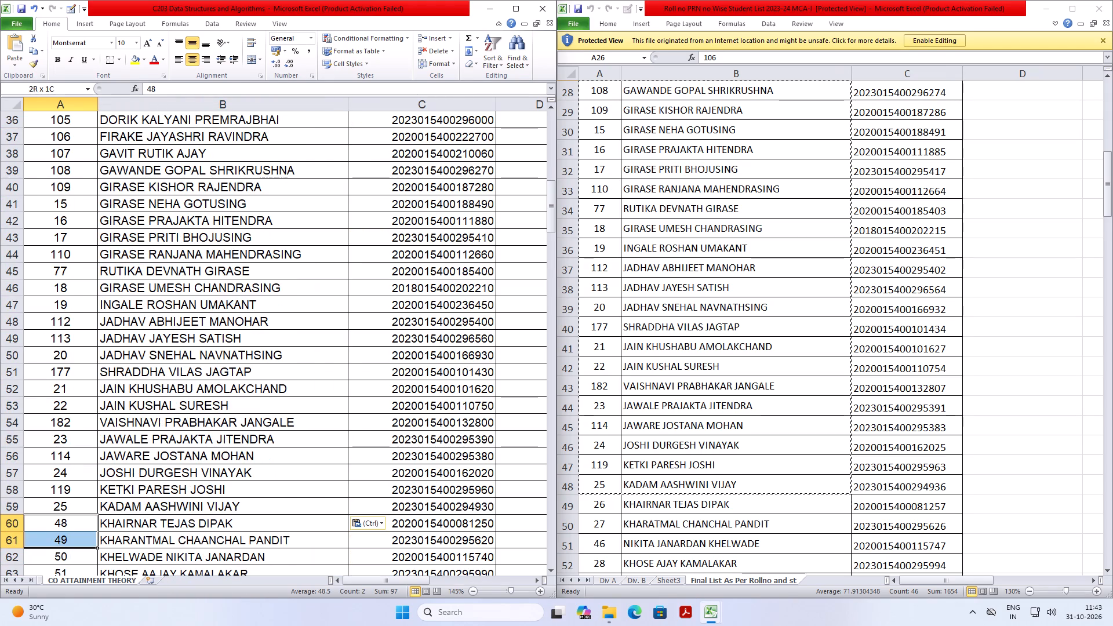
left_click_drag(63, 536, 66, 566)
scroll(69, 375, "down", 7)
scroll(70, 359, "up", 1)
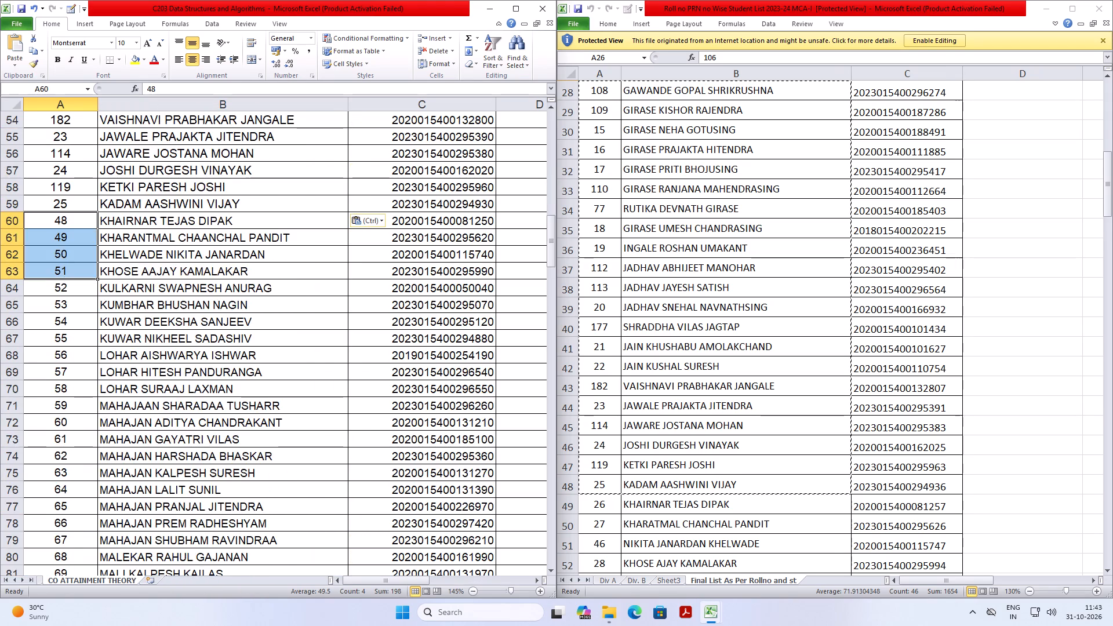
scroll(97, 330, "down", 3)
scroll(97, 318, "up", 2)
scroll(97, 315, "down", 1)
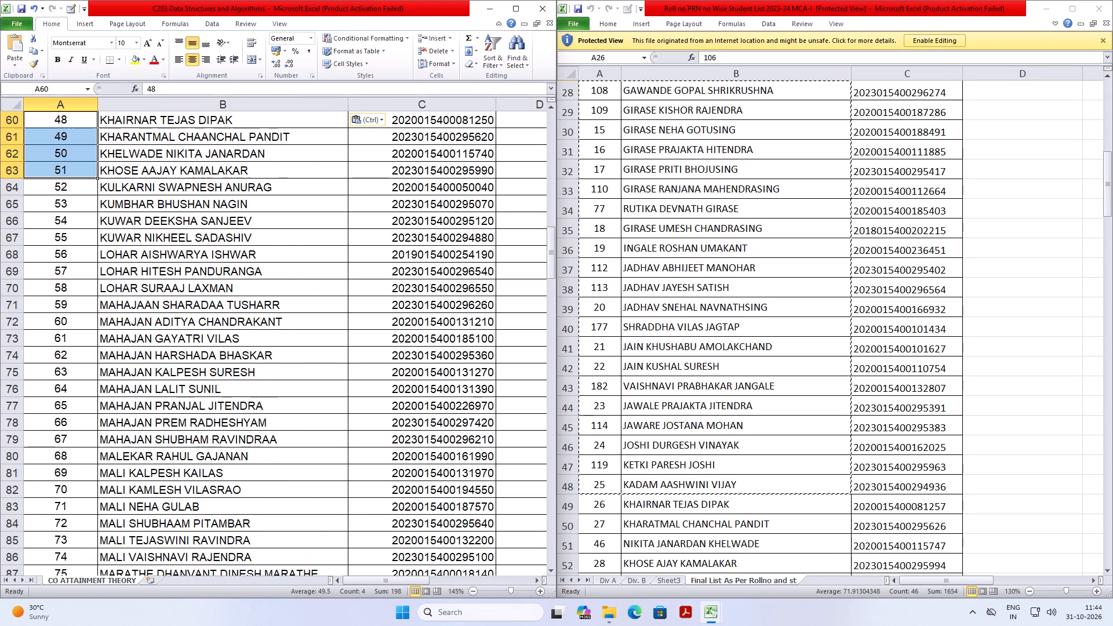
Return to serial number 48, cell A60, and look over the C203 students around and below it.
left_click(63, 121)
scroll(67, 125, "up", 2)
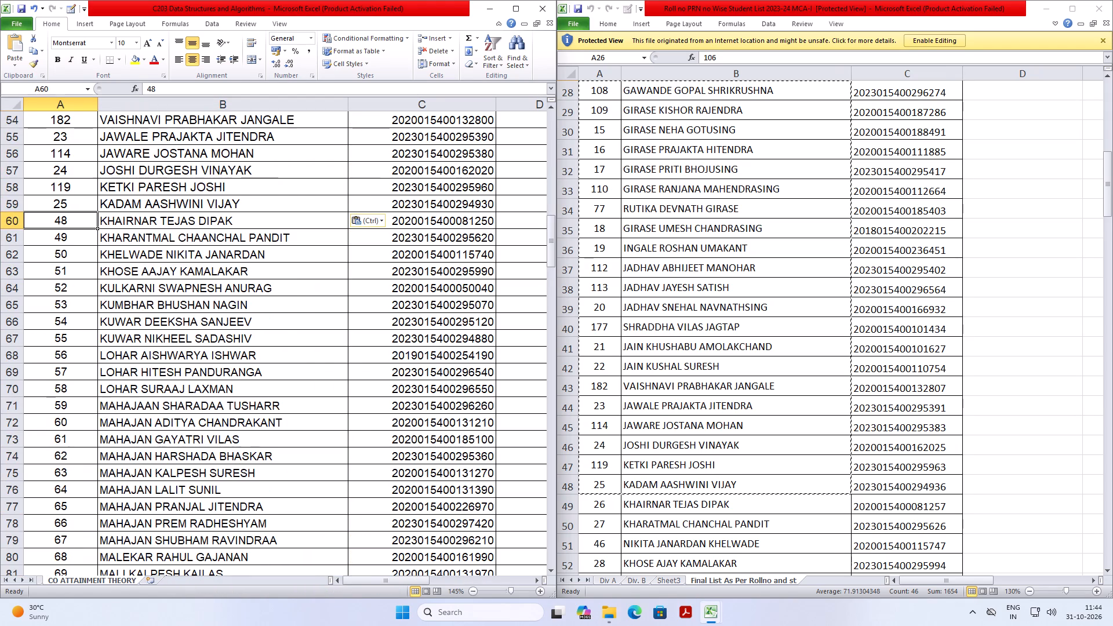
scroll(75, 122, "down", 2)
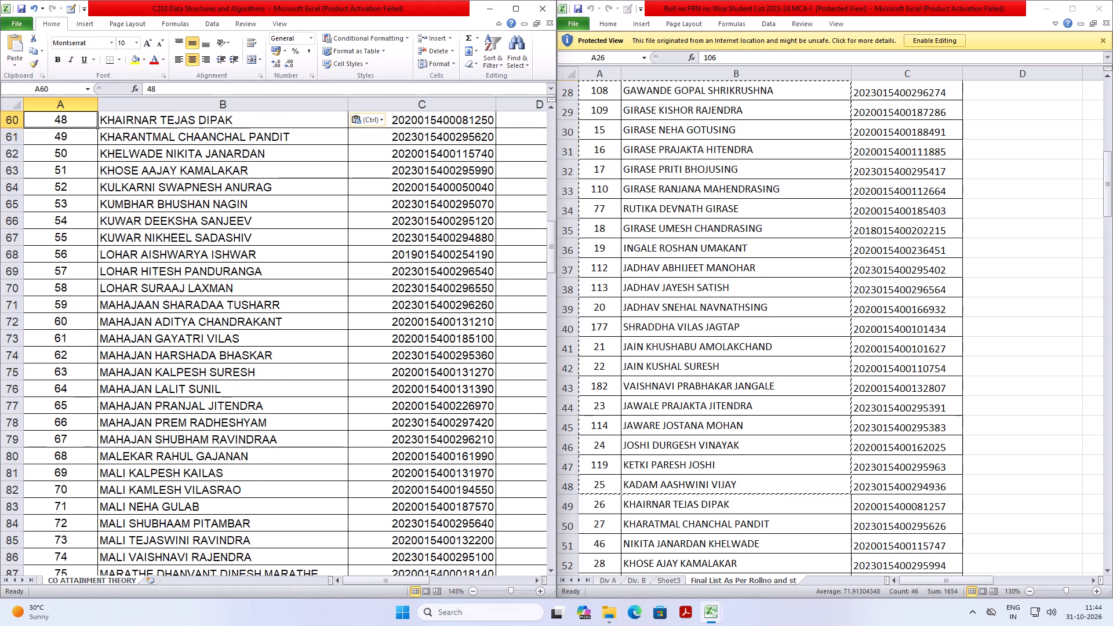
scroll(75, 123, "up", 1)
scroll(75, 123, "down", 1)
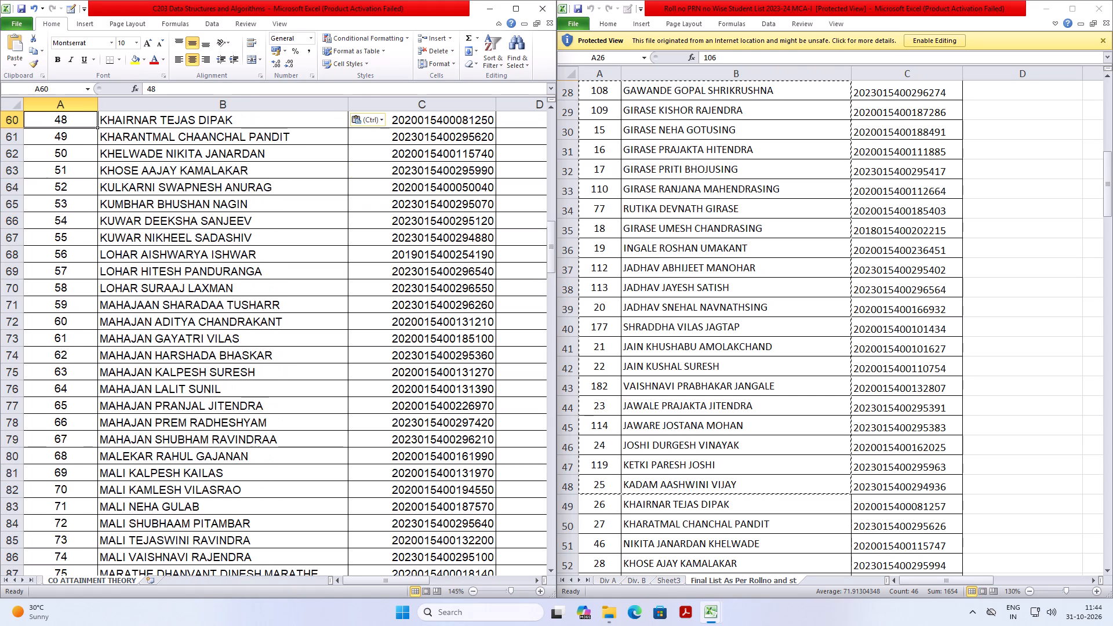
Select the next block of C203 serial numbers, 48 to 74, in cells A60 to A86.
left_click_drag(70, 123, 60, 567)
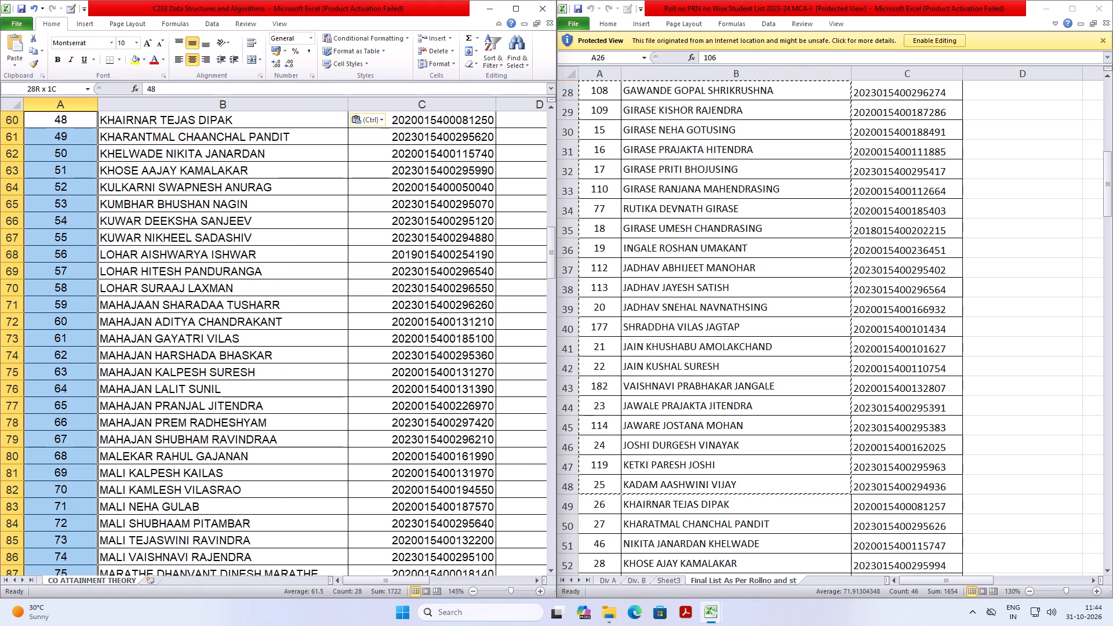
left_click_drag(60, 567, 59, 555)
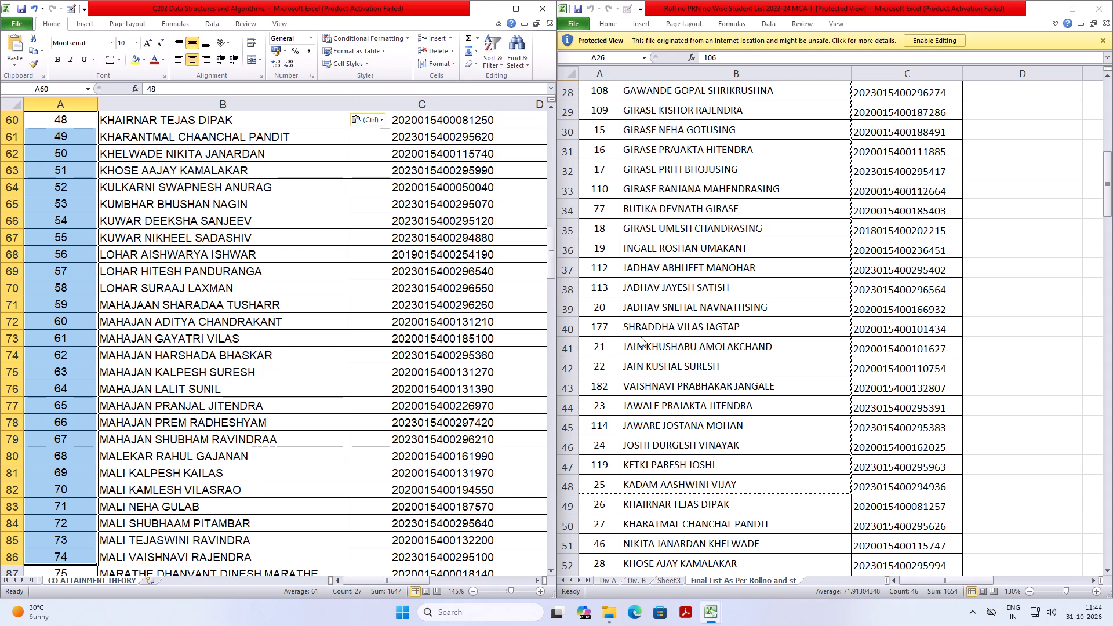
scroll(641, 337, "down", 1)
scroll(641, 337, "up", 1)
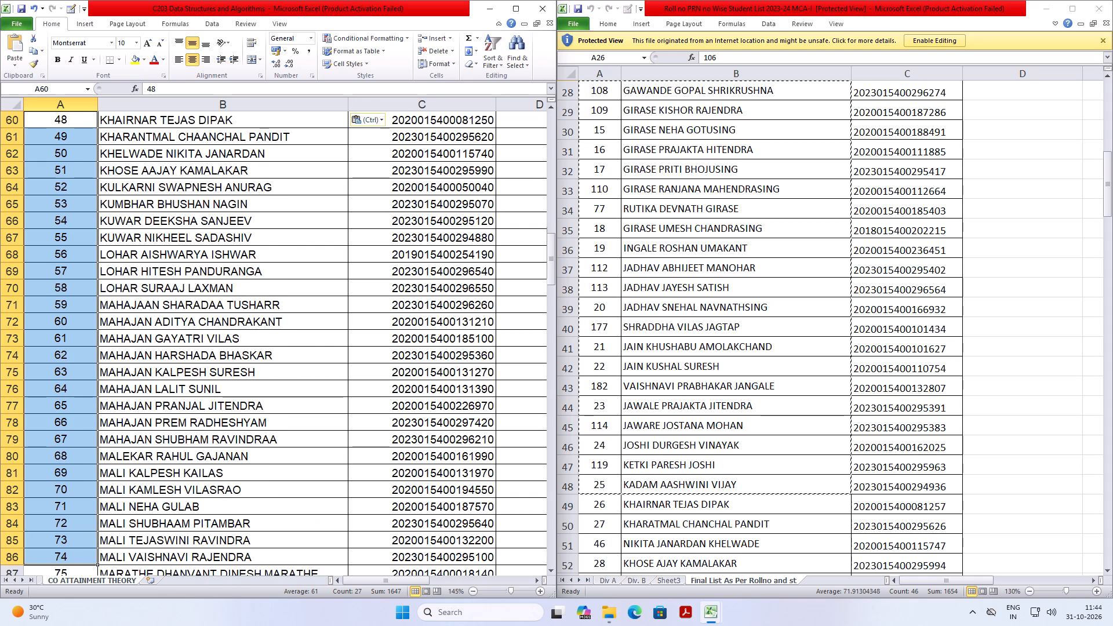
scroll(228, 337, "up", 1)
scroll(228, 337, "down", 1)
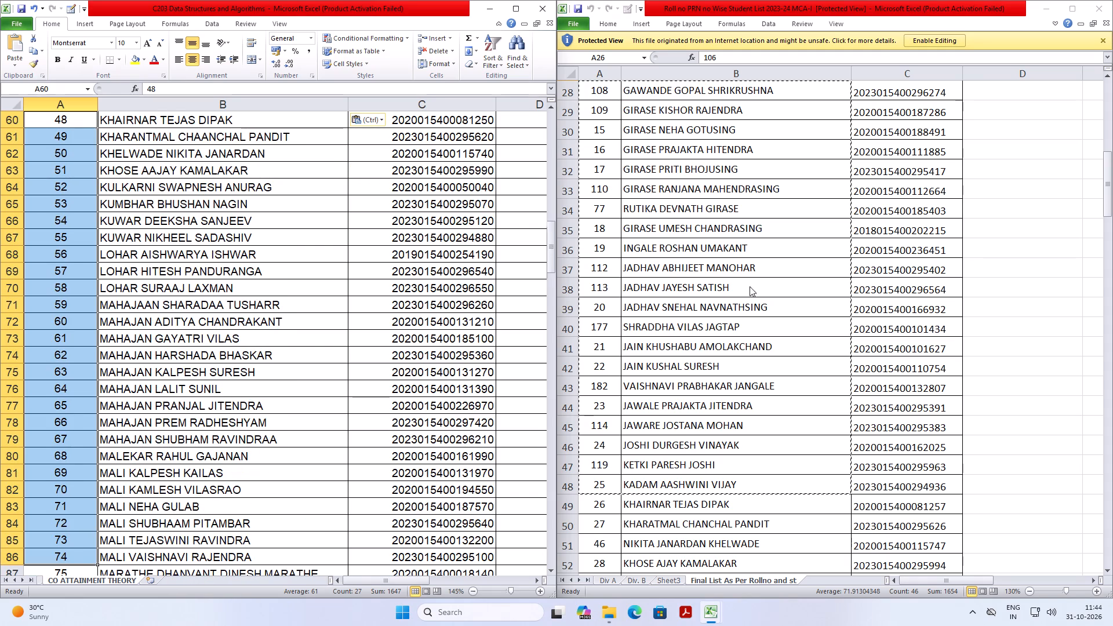
In the MCA-I roll number list, copy the roll numbers and names in rows 49 to 73.
left_click(750, 286)
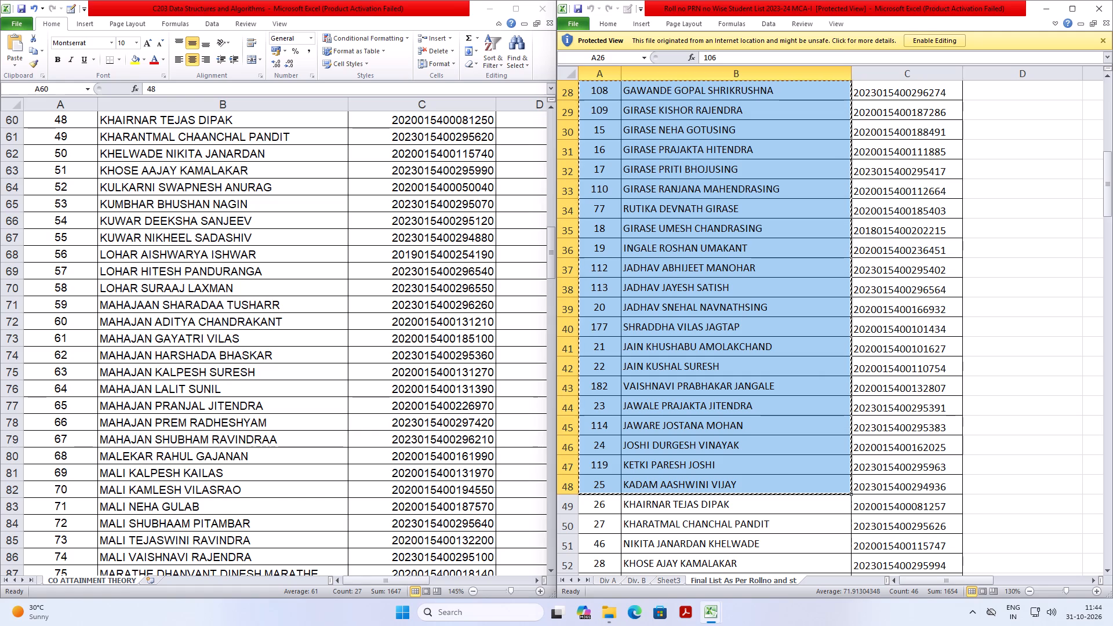
scroll(718, 369, "down", 7)
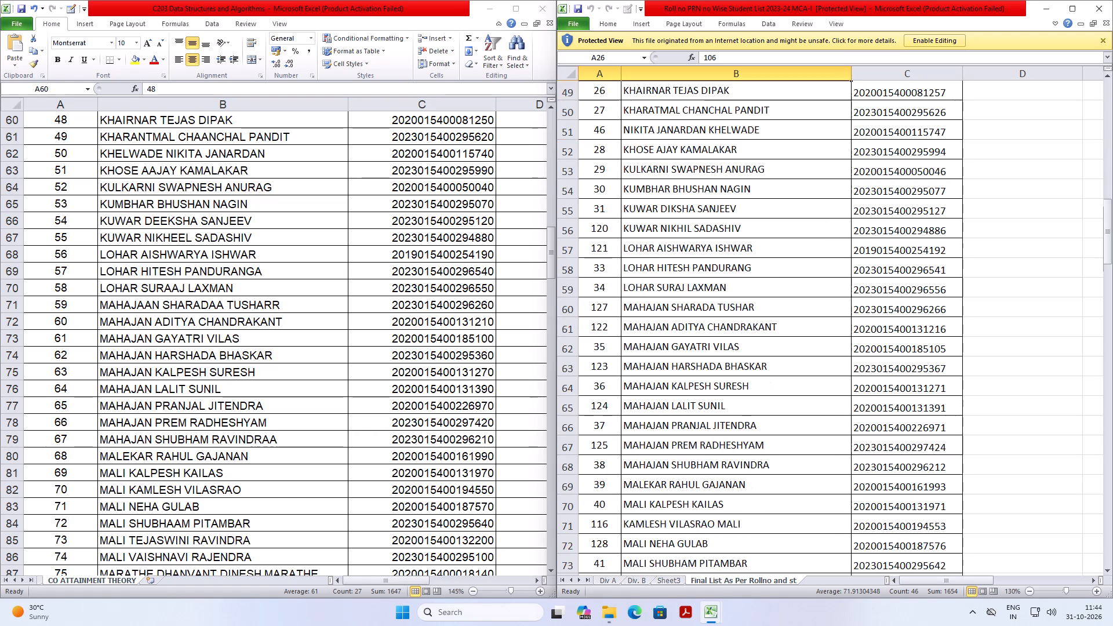
left_click(602, 90)
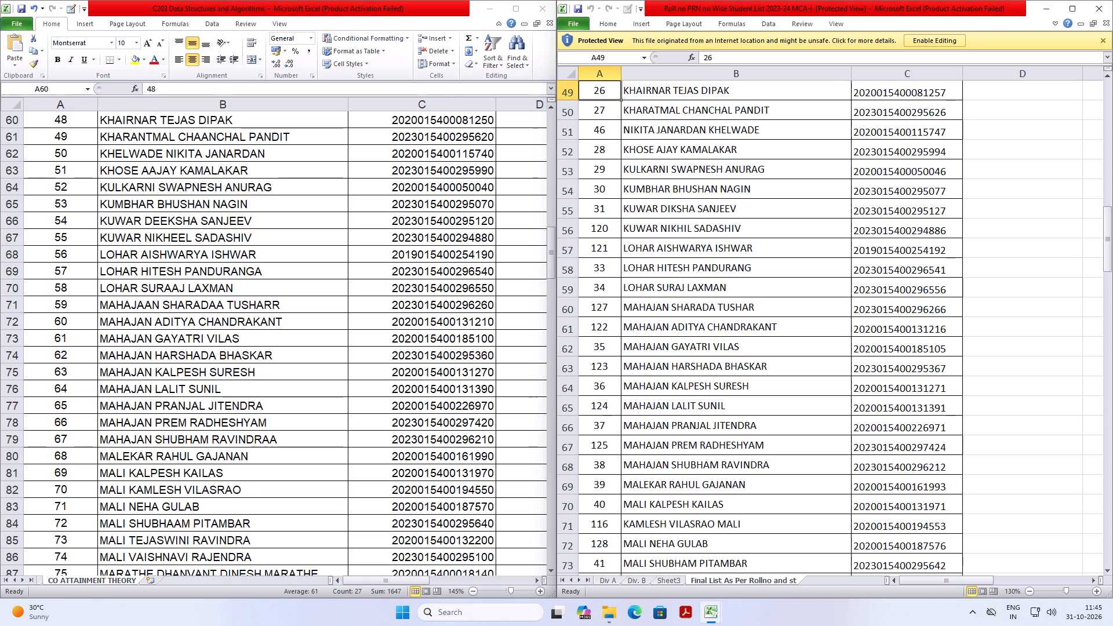
left_click_drag(598, 86, 784, 555)
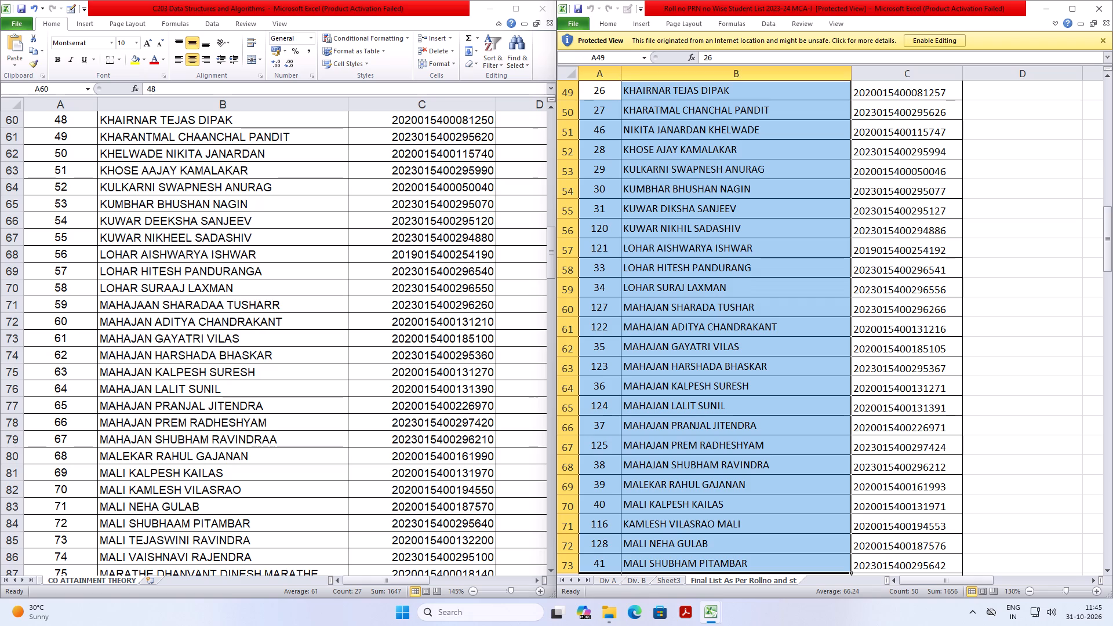
key("ctrl+c")
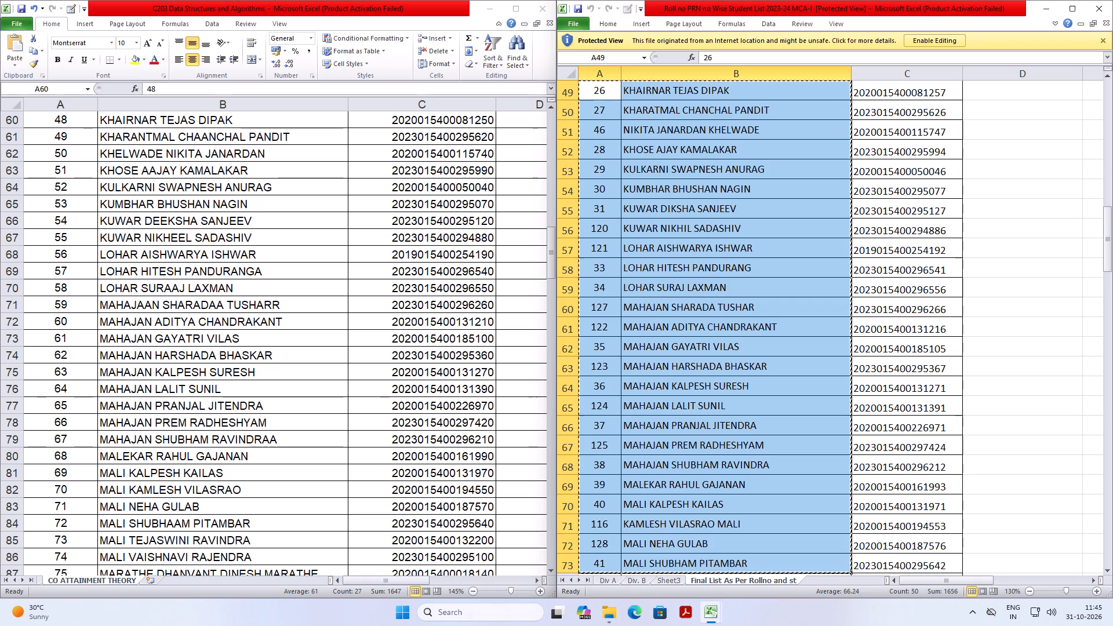
Shorten the C203 selection to A60:B84 and paste the copied roll numbers and names over it.
left_click(60, 121)
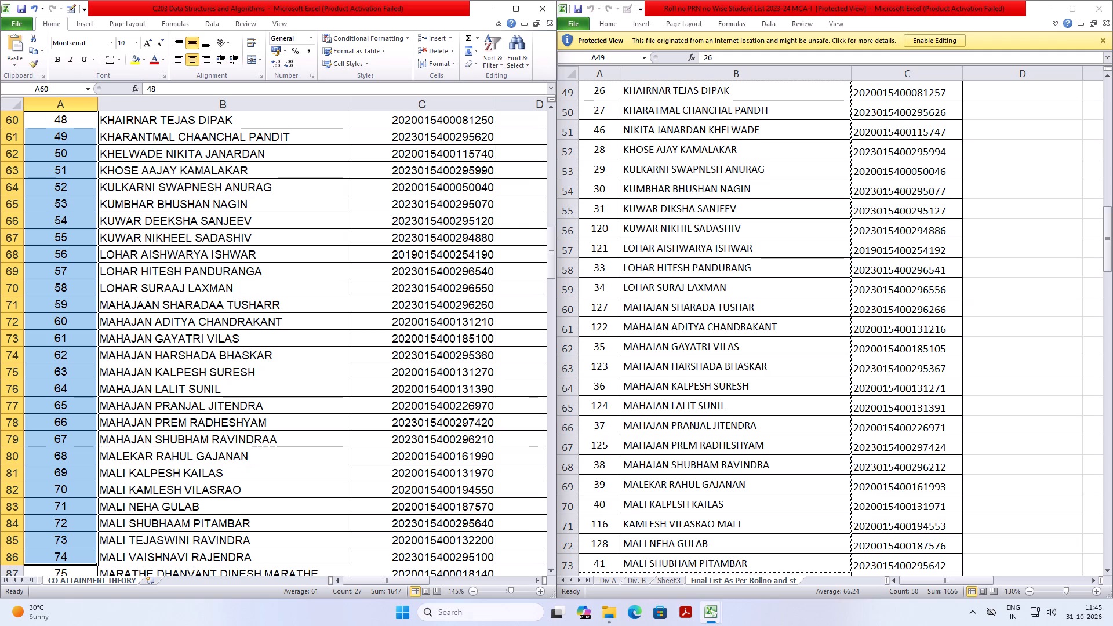
key("shift+Up")
key("shift+Up")
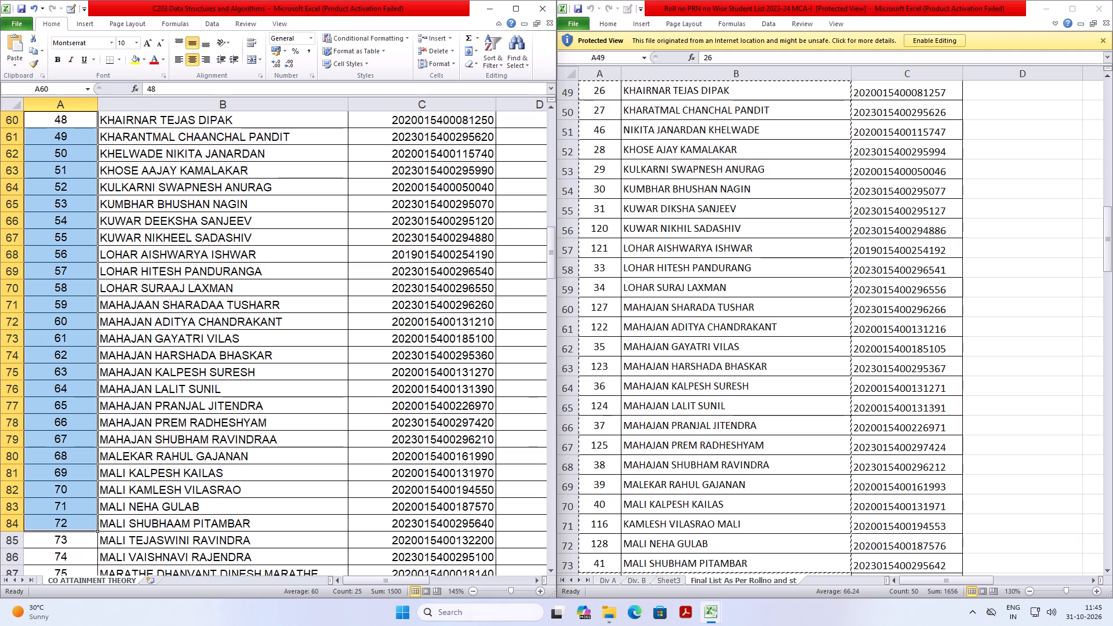
key("shift+Right")
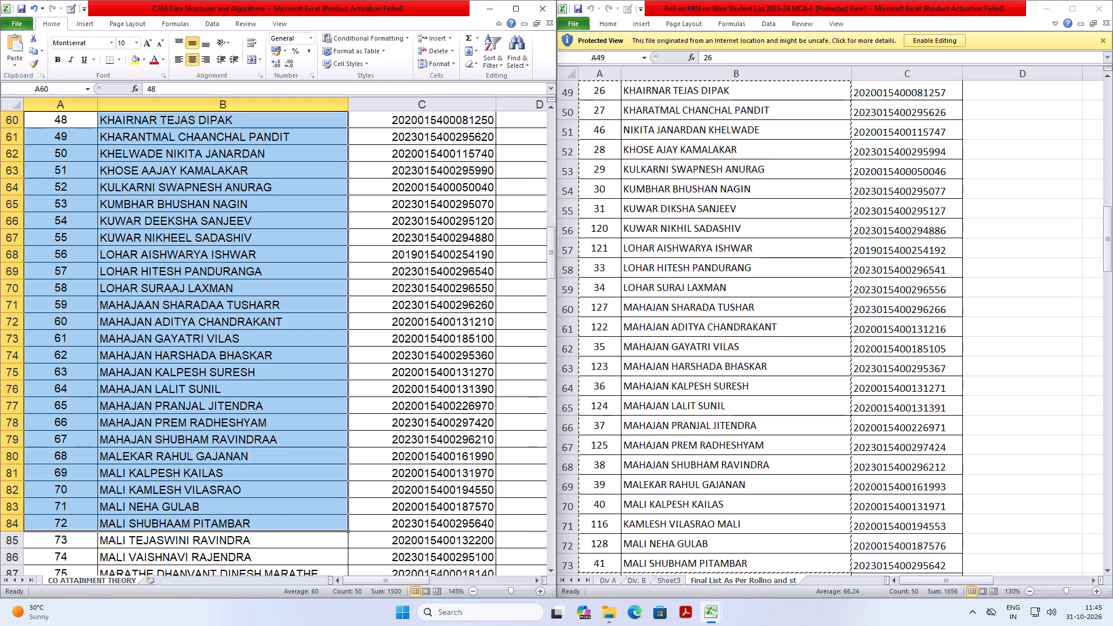
key("ctrl+v")
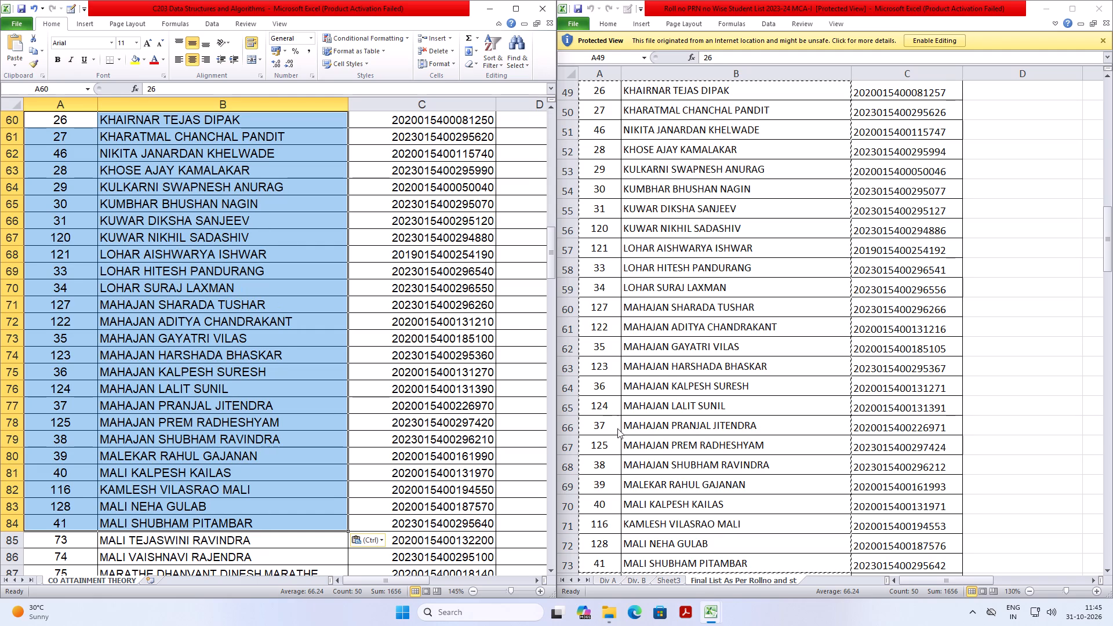
left_click(202, 436)
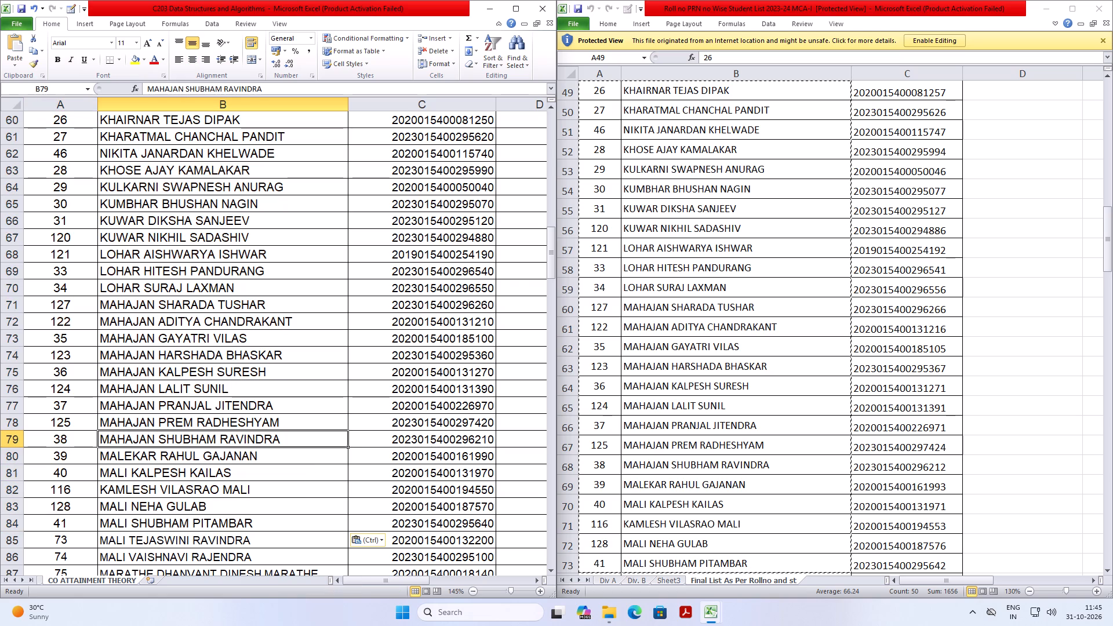
Go to serial number 73, cell A85, the first C203 row below the pasted block, and look over the students around it.
scroll(108, 463, "down", 5)
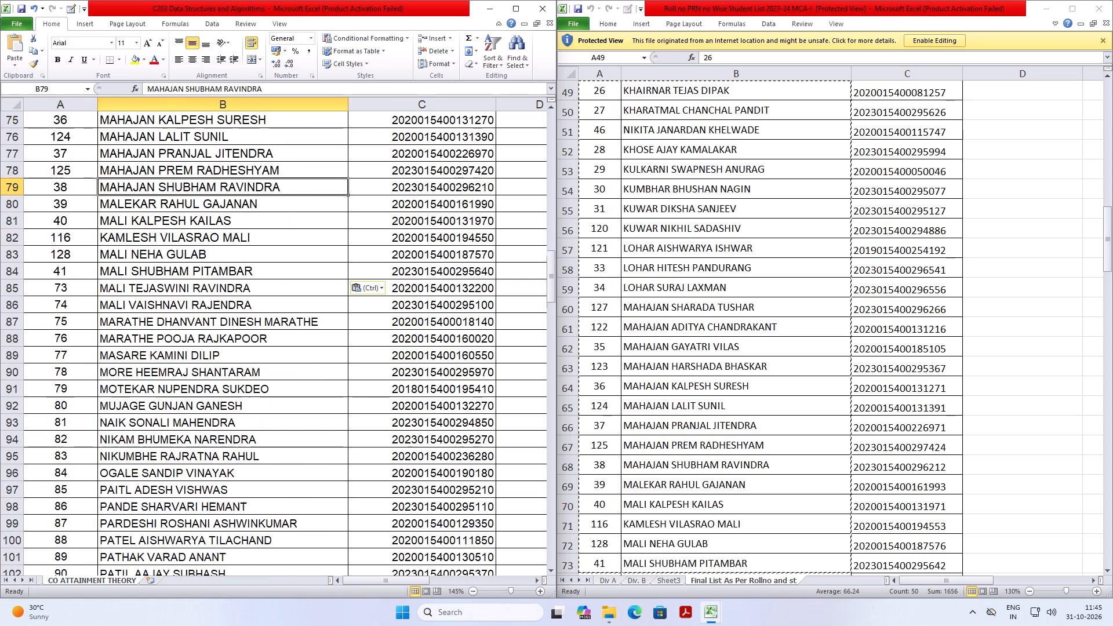
scroll(108, 463, "down", 1)
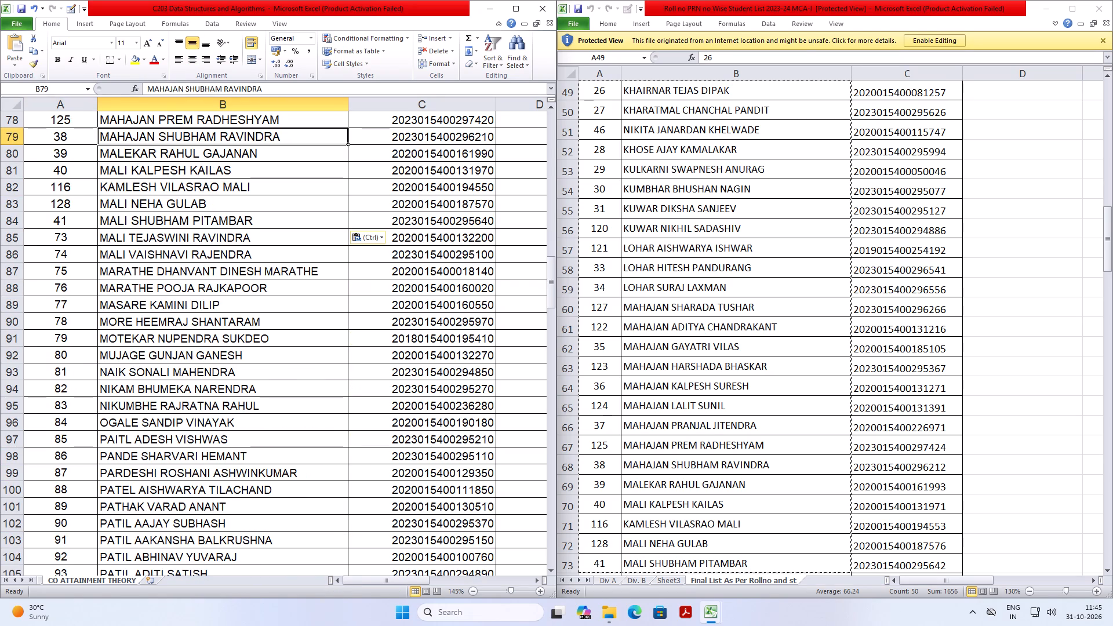
left_click(68, 241)
scroll(76, 239, "down", 1)
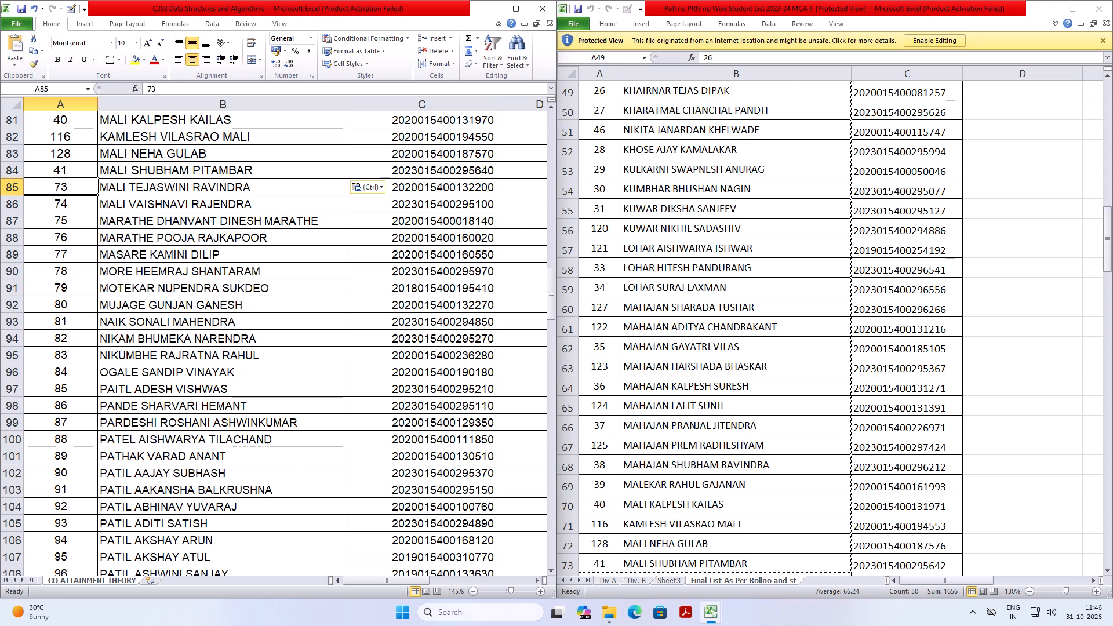
scroll(104, 233, "up", 1)
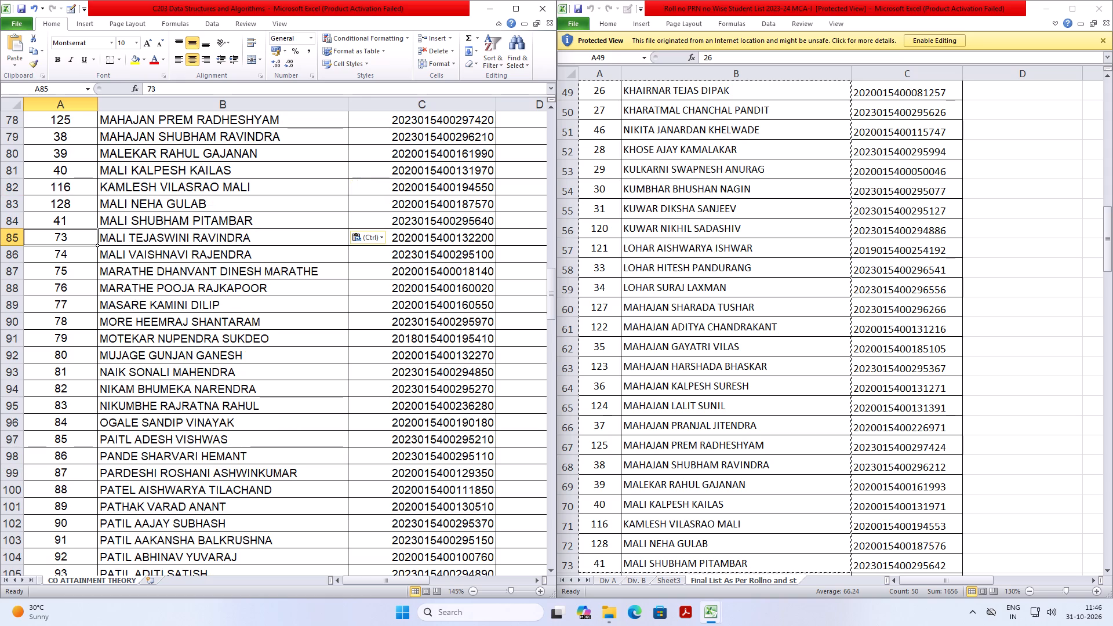
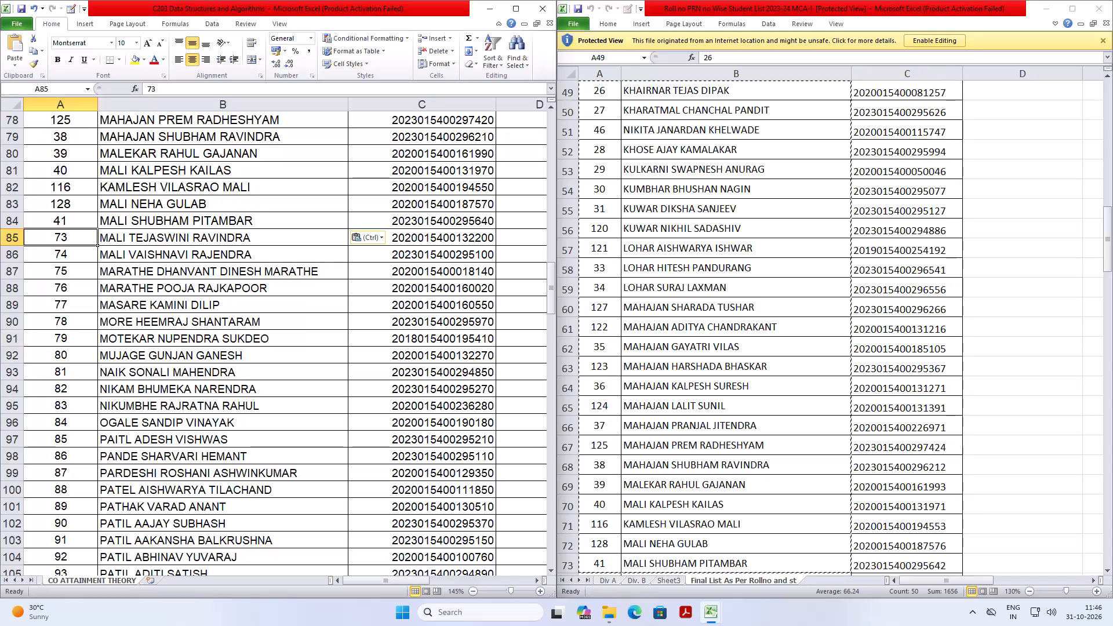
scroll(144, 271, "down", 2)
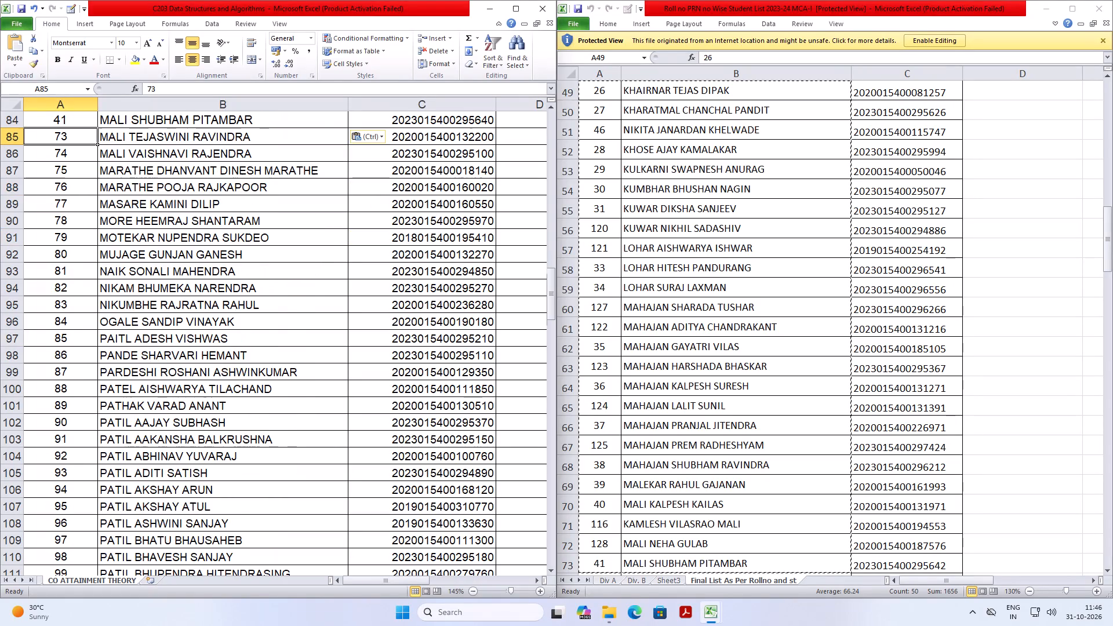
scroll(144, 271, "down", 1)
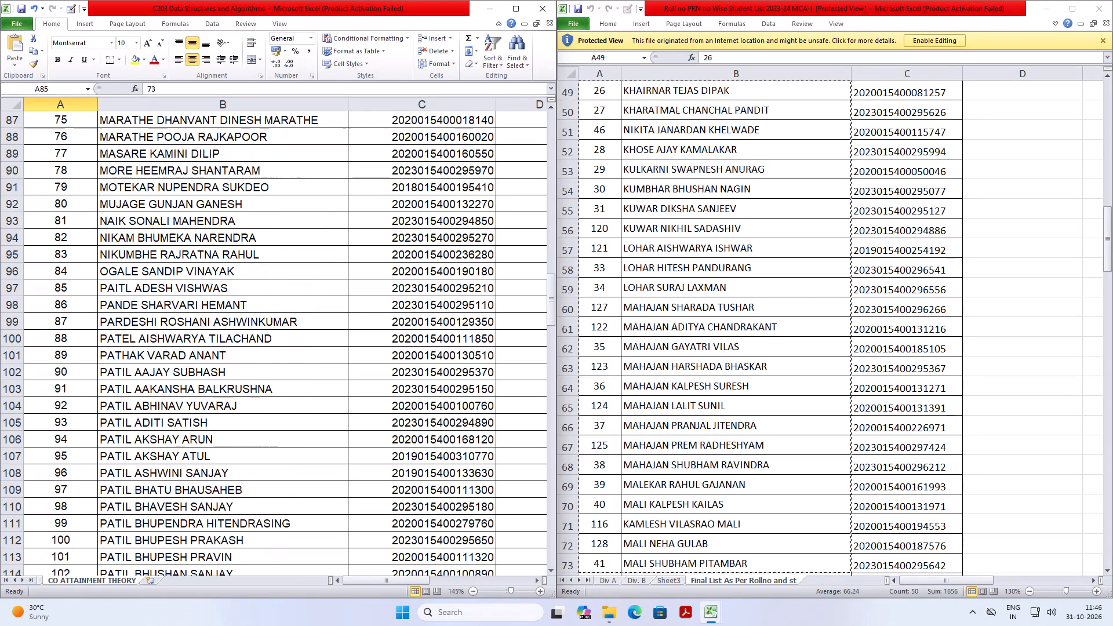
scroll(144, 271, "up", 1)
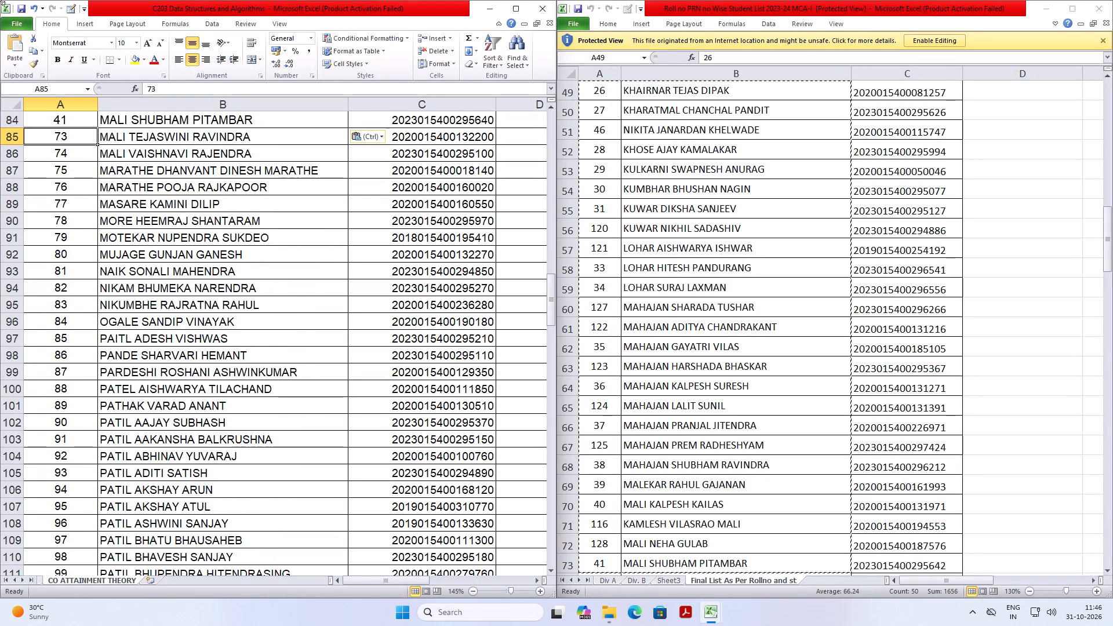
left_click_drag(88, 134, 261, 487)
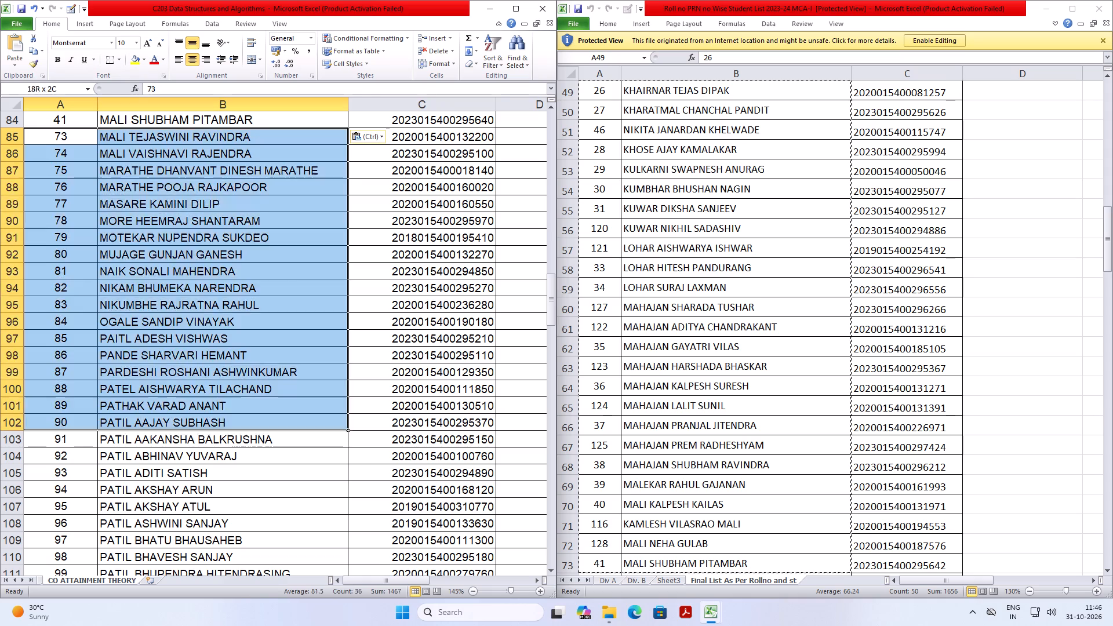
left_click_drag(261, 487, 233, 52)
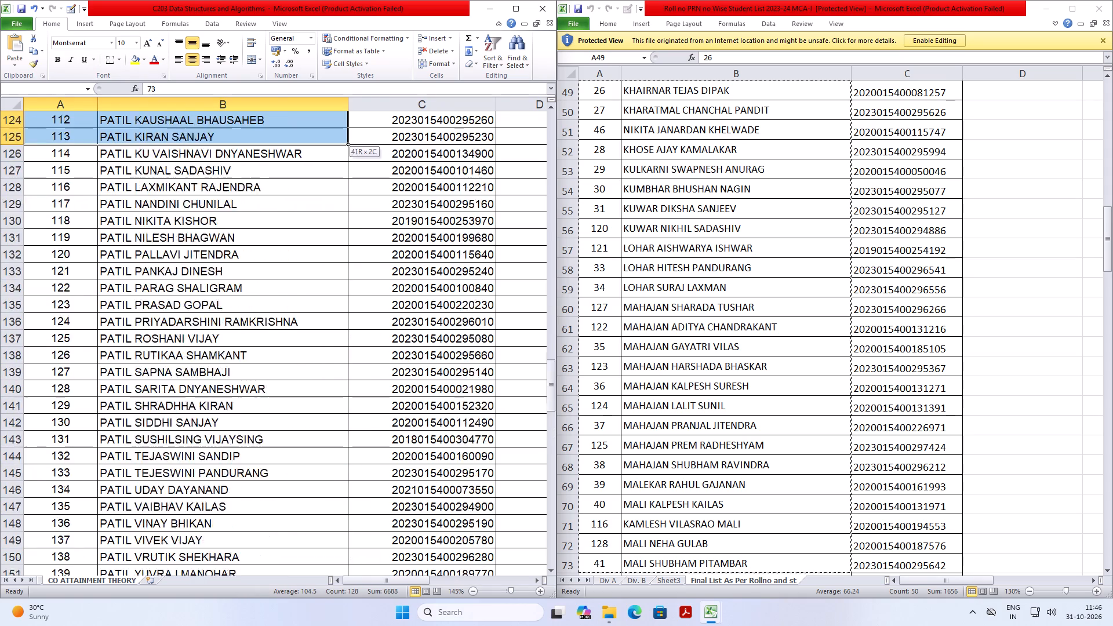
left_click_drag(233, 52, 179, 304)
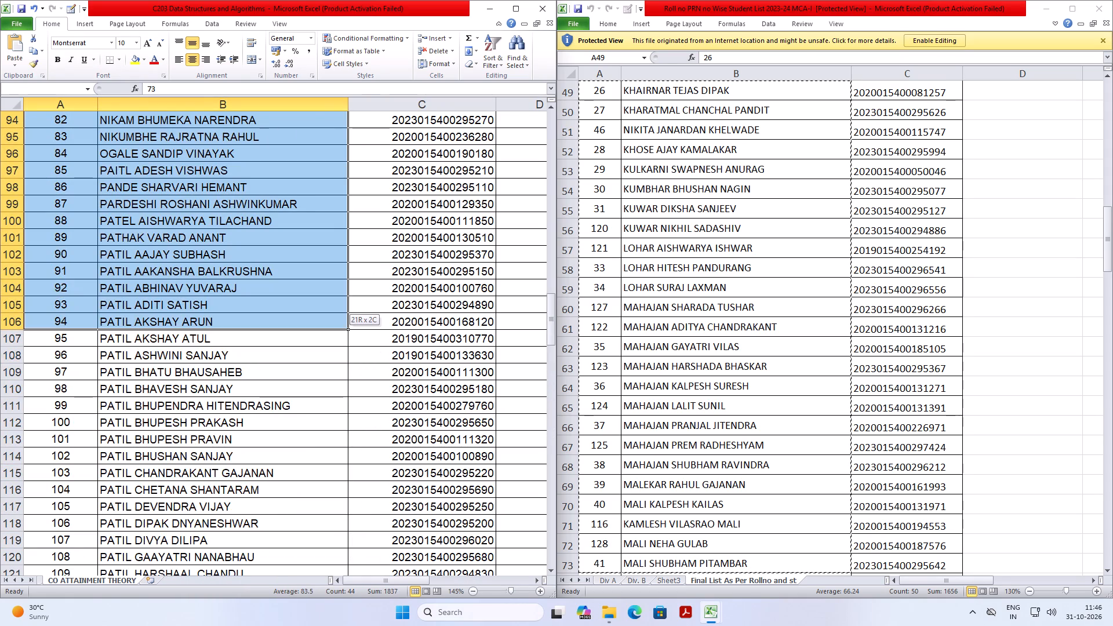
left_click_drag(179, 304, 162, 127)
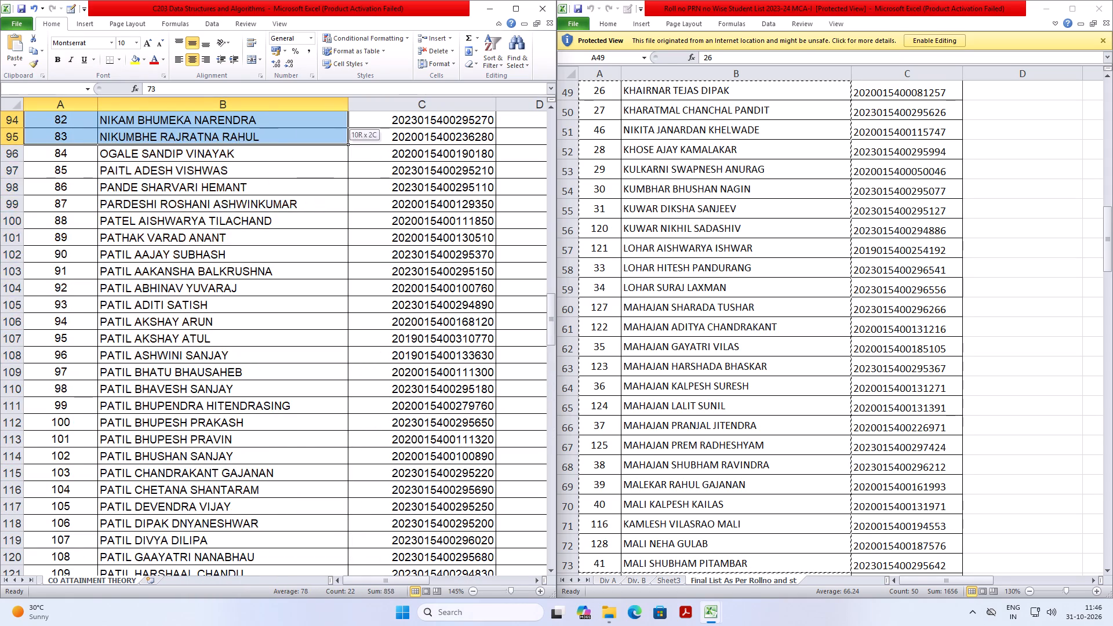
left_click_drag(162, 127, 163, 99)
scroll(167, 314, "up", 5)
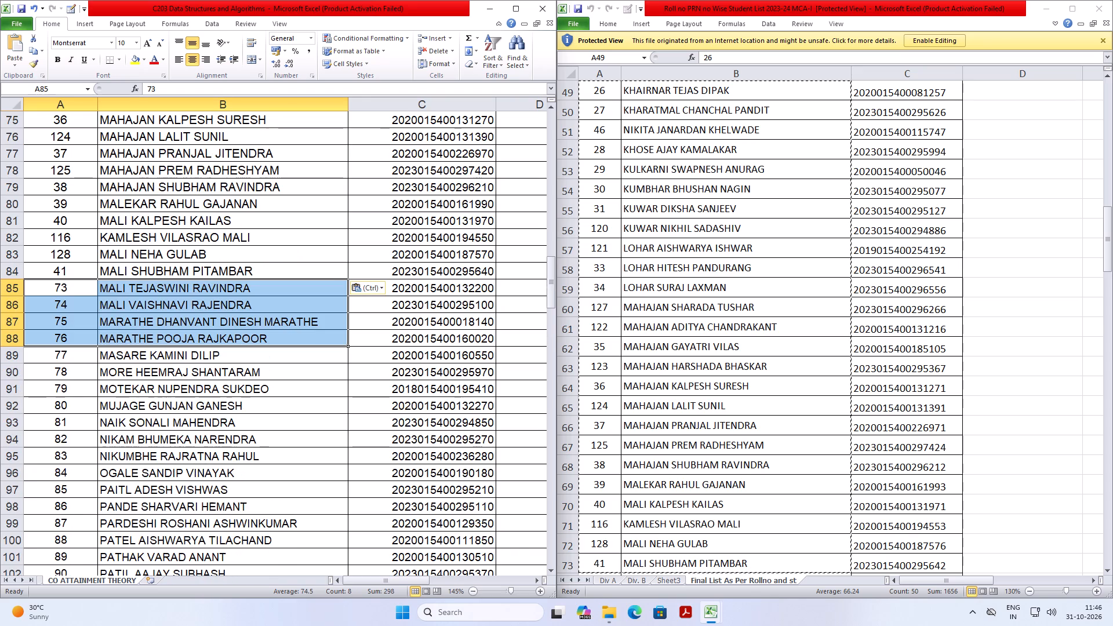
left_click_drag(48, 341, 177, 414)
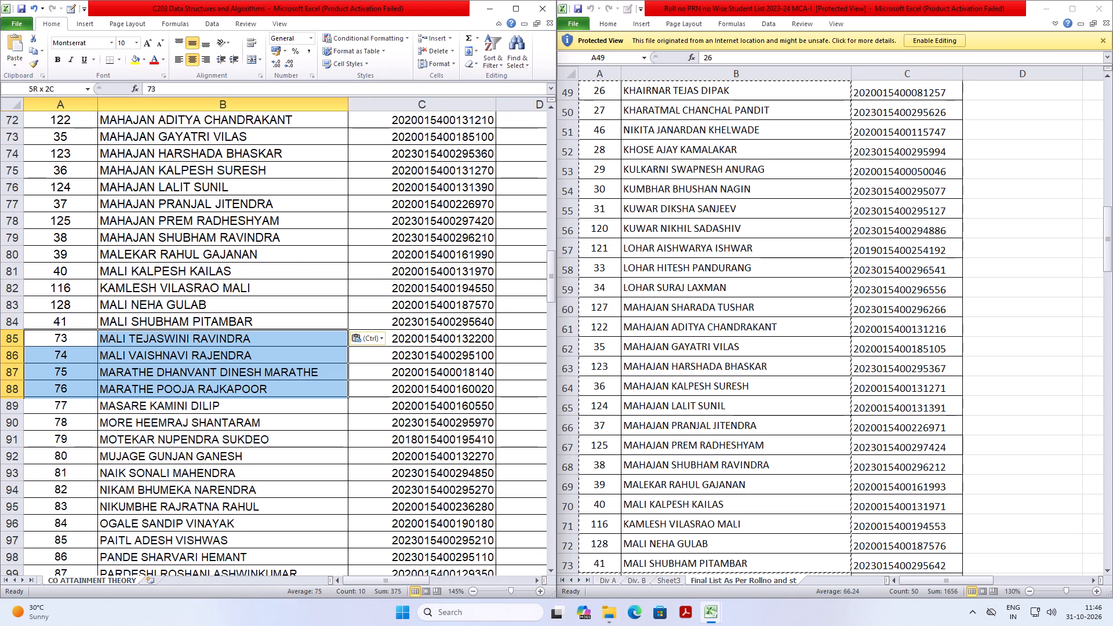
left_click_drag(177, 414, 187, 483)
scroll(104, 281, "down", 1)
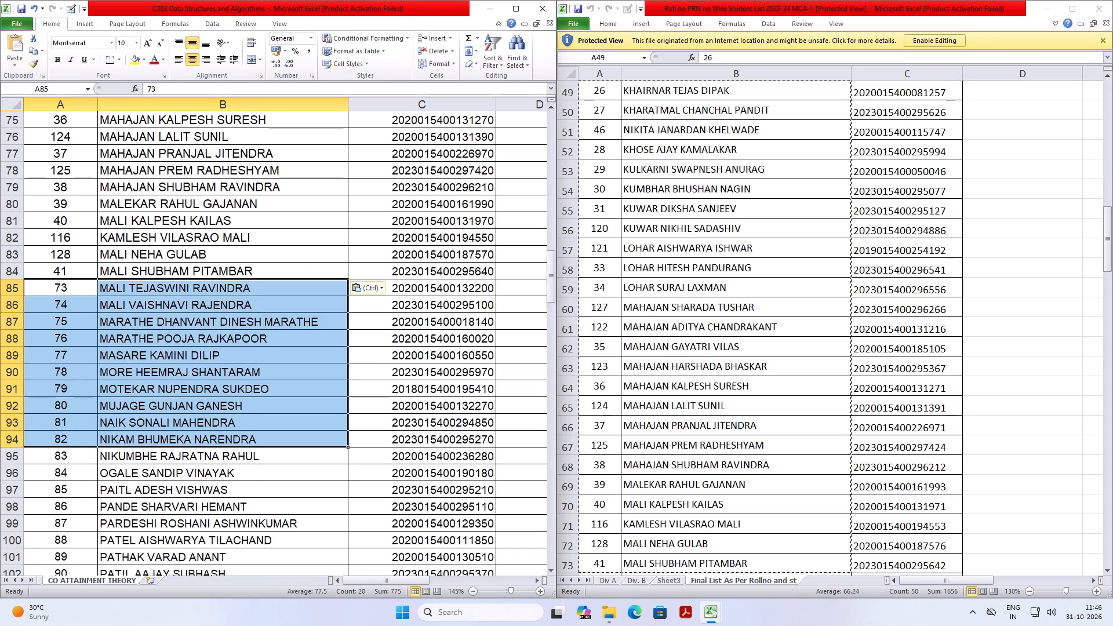
Select the next block of C203 serial numbers and student names, 73 to 98, in cells A85:B110.
left_click(91, 291)
scroll(91, 291, "down", 3)
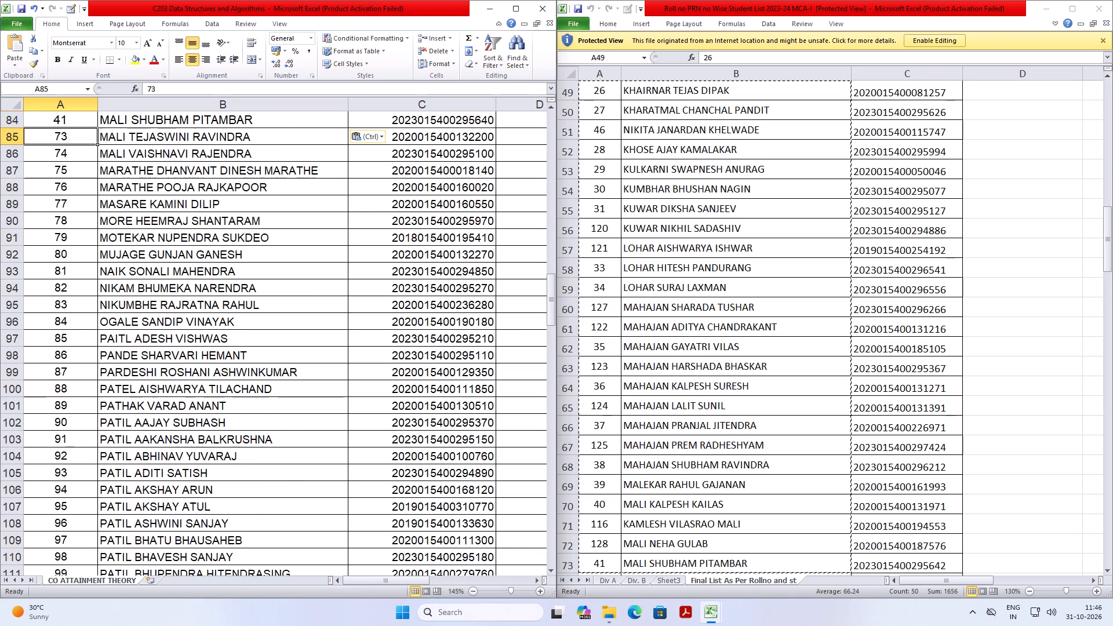
left_click_drag(74, 134, 211, 268)
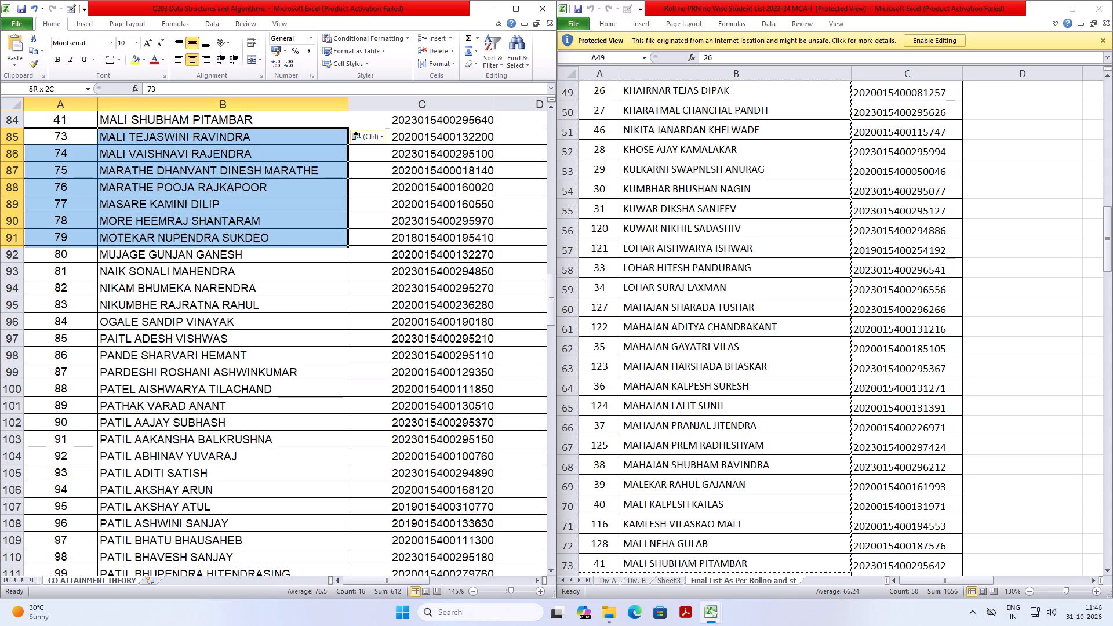
left_click_drag(211, 268, 247, 570)
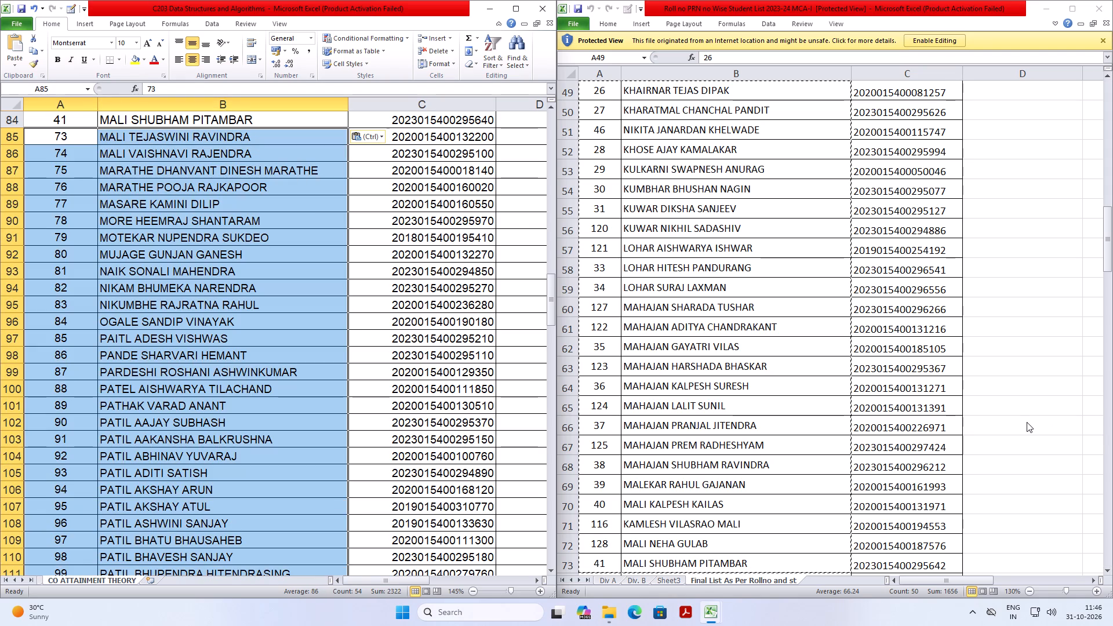
key("shift+Up")
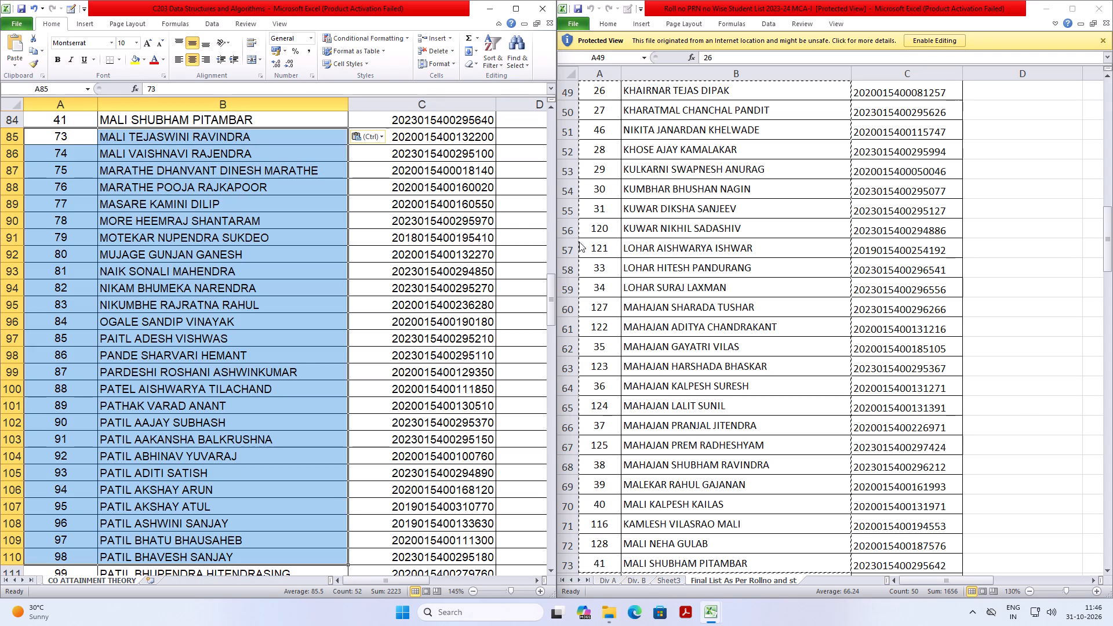
In the MCA-I roll number list, select the roll numbers and names from row 74 through row 91, checking each against the C203 rows.
left_click(668, 162)
scroll(699, 306, "down", 2)
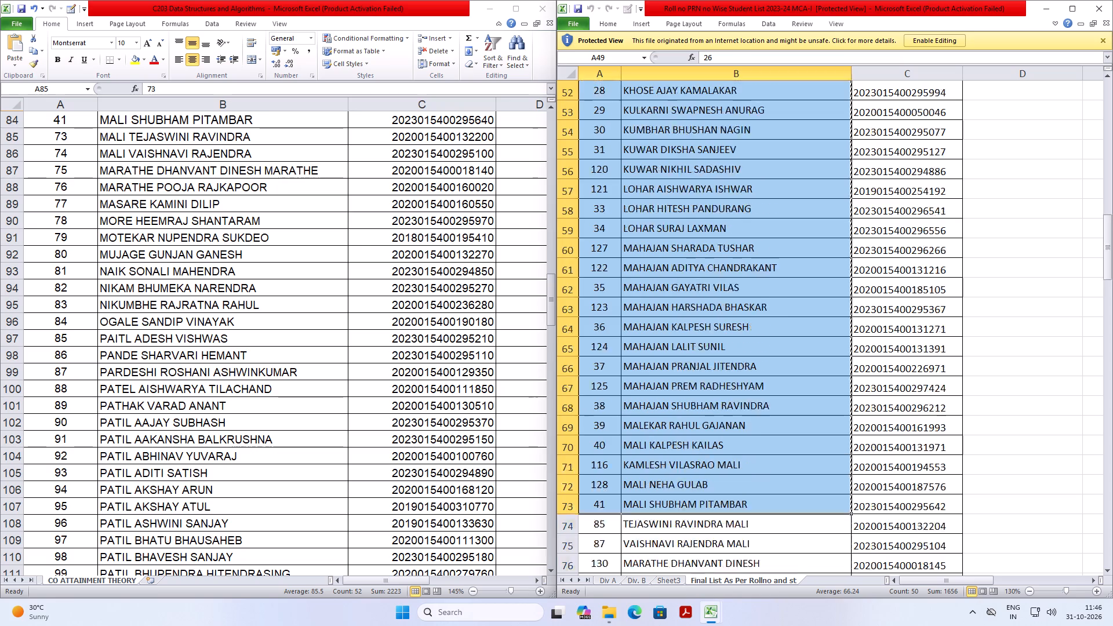
scroll(699, 306, "down", 2)
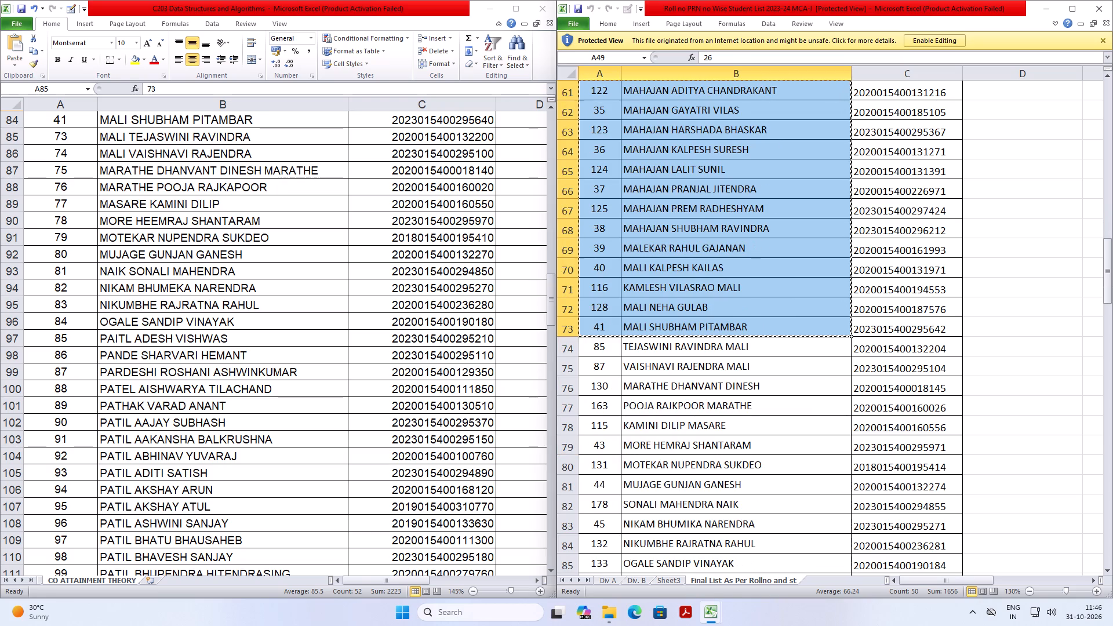
scroll(702, 296, "down", 3)
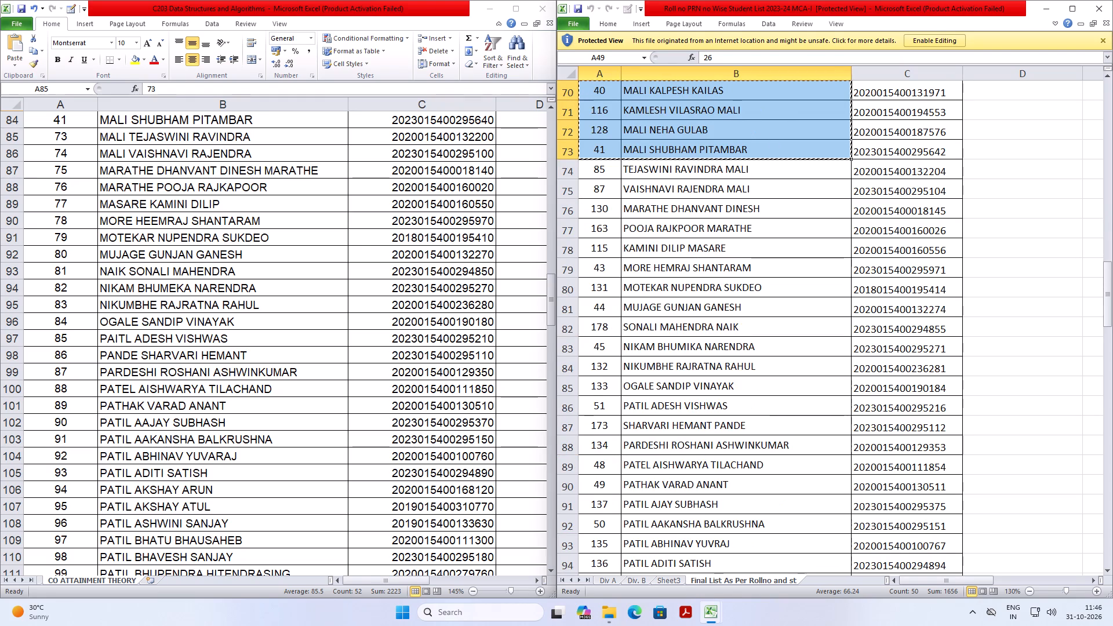
scroll(613, 180, "down", 1)
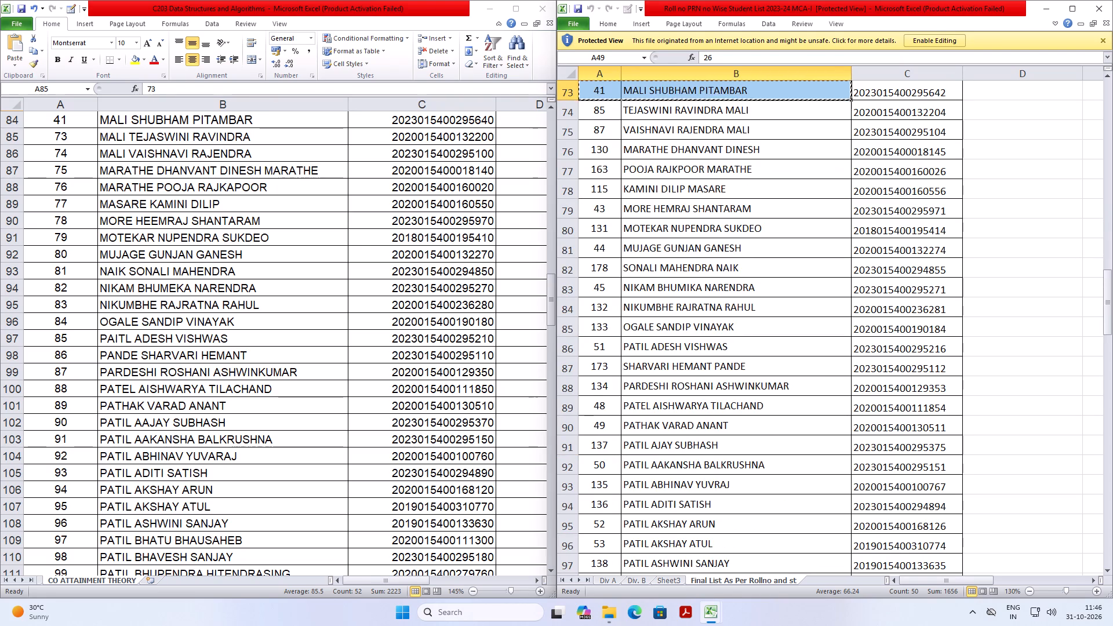
left_click_drag(610, 113, 650, 126)
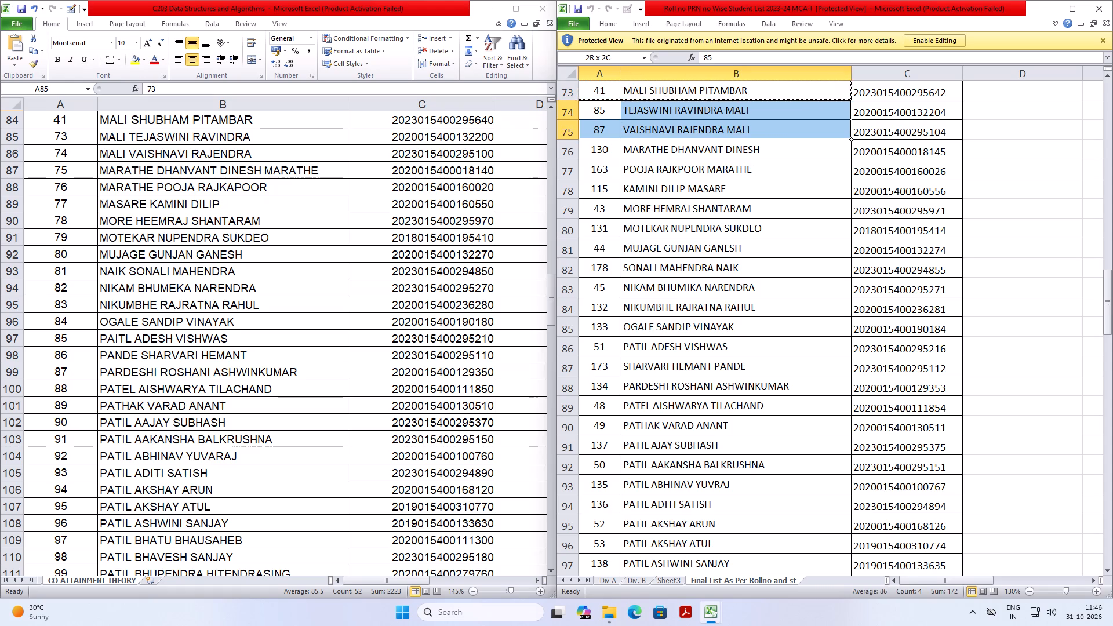
left_click_drag(650, 126, 654, 143)
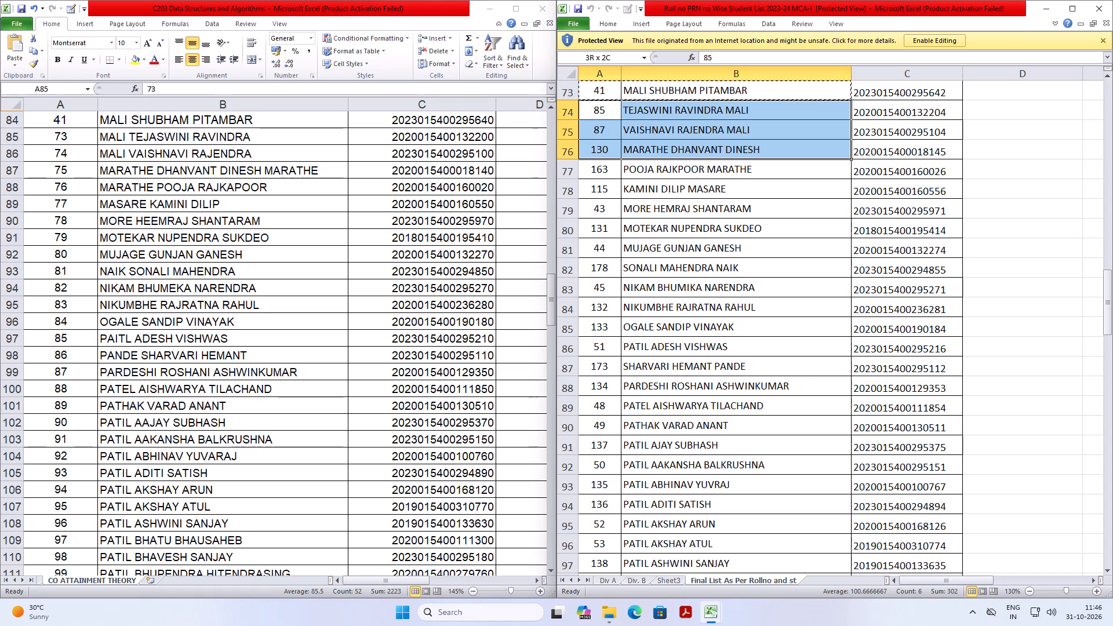
left_click_drag(654, 143, 659, 169)
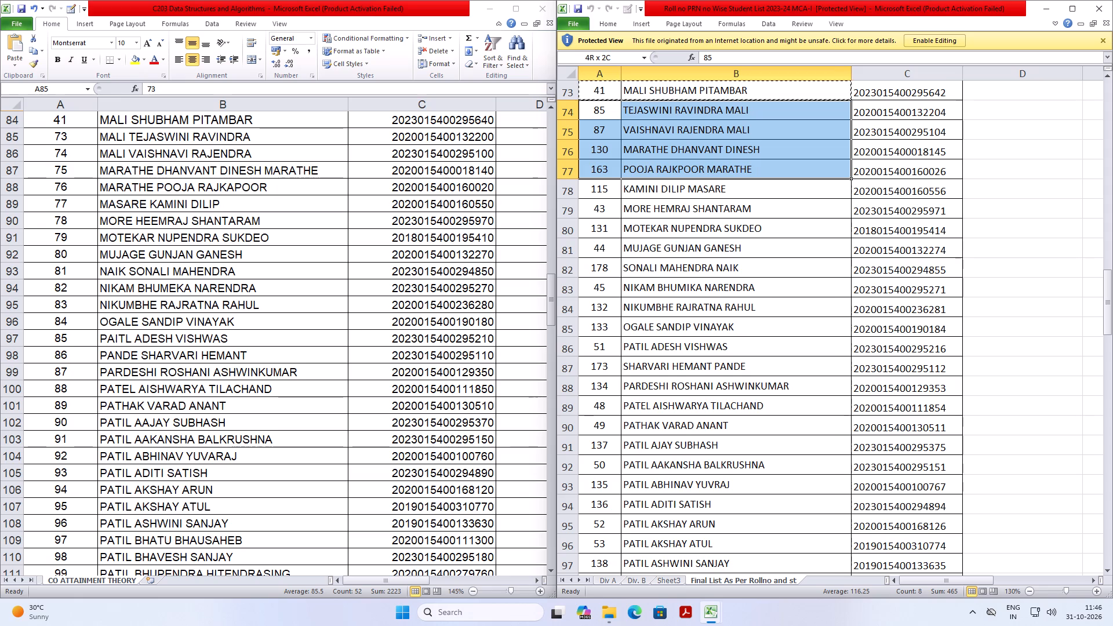
left_click_drag(659, 169, 659, 178)
left_click_drag(659, 178, 663, 202)
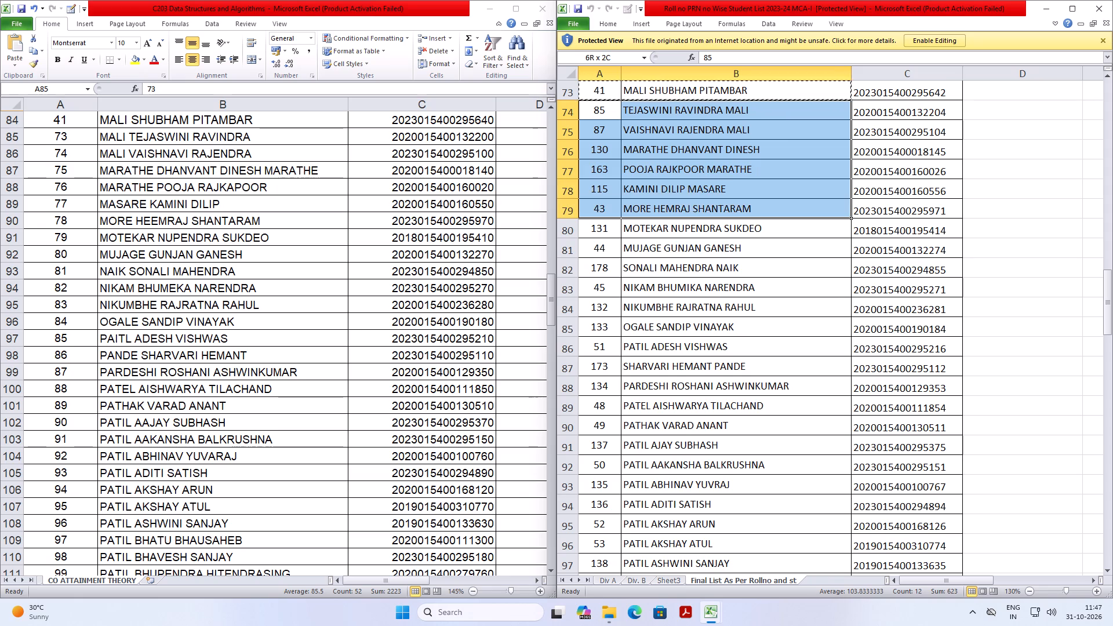
left_click_drag(663, 202, 665, 219)
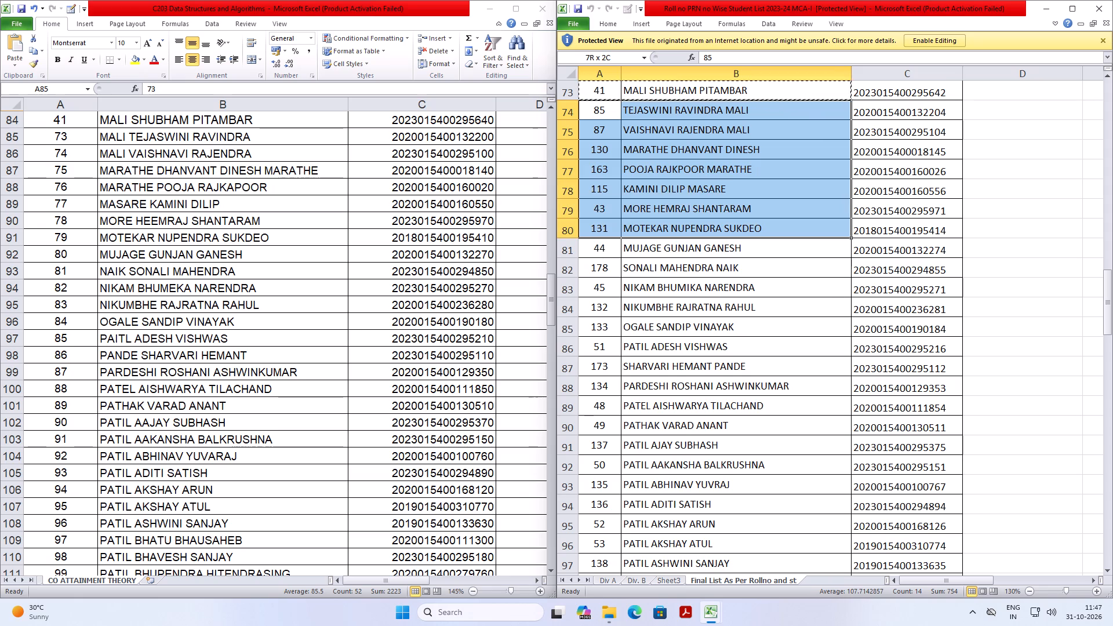
left_click_drag(665, 219, 678, 239)
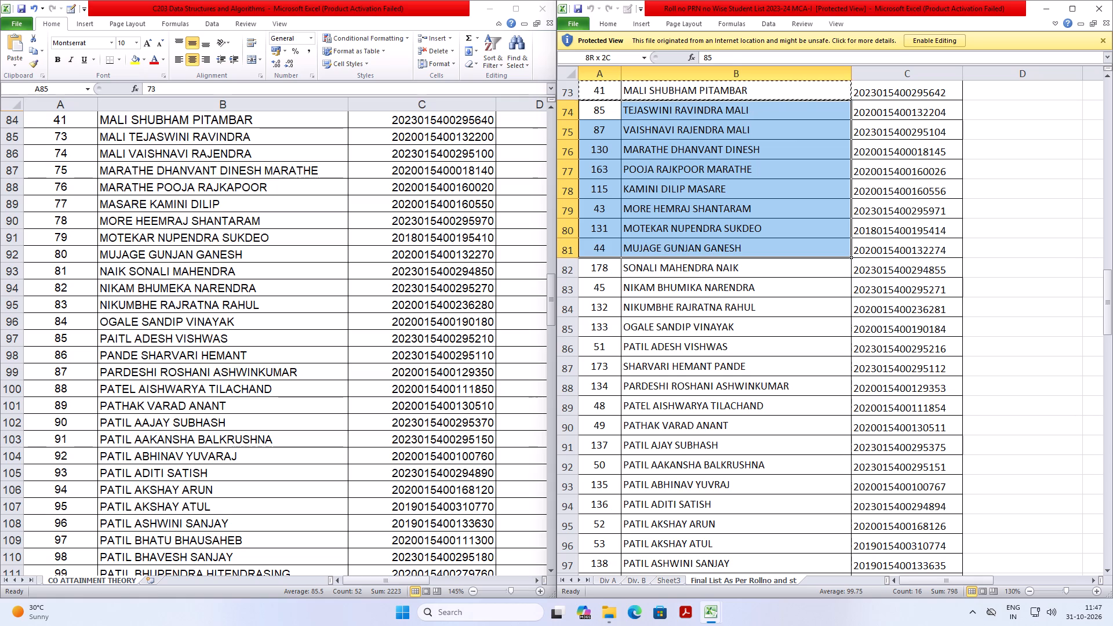
left_click_drag(678, 239, 676, 240)
left_click_drag(676, 240, 678, 239)
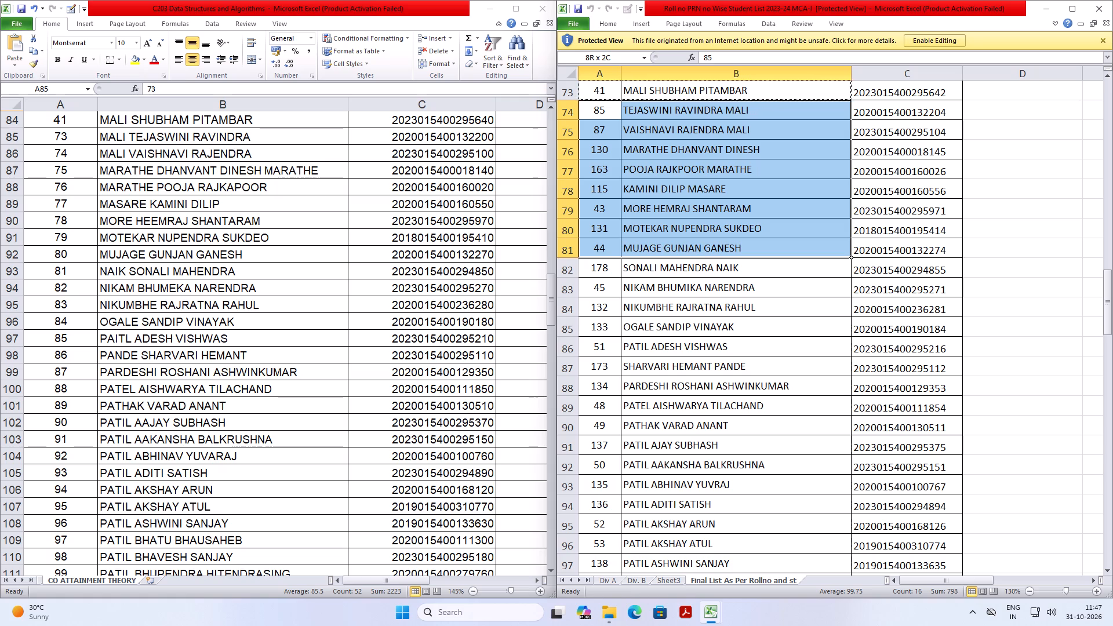
left_click_drag(678, 239, 678, 248)
left_click_drag(678, 248, 686, 298)
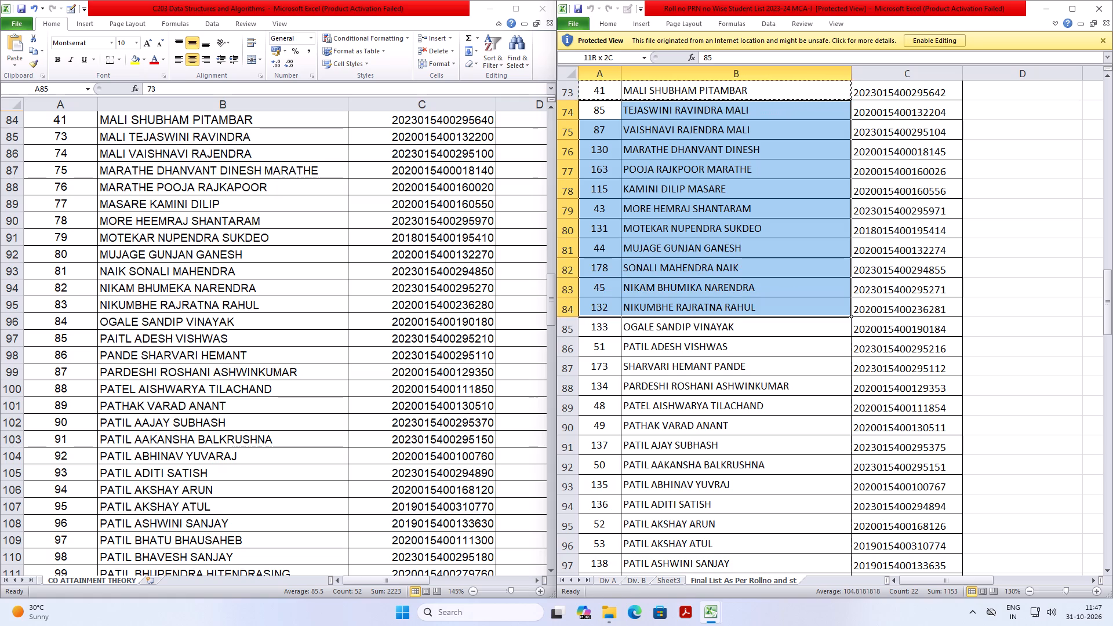
left_click_drag(686, 298, 692, 332)
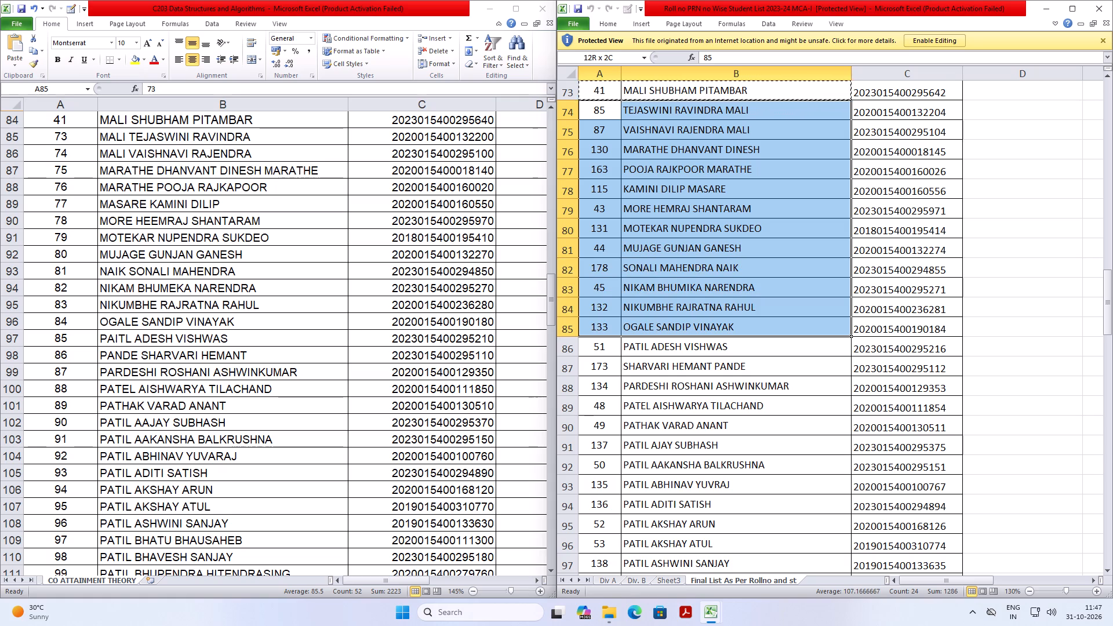
left_click_drag(692, 332, 693, 341)
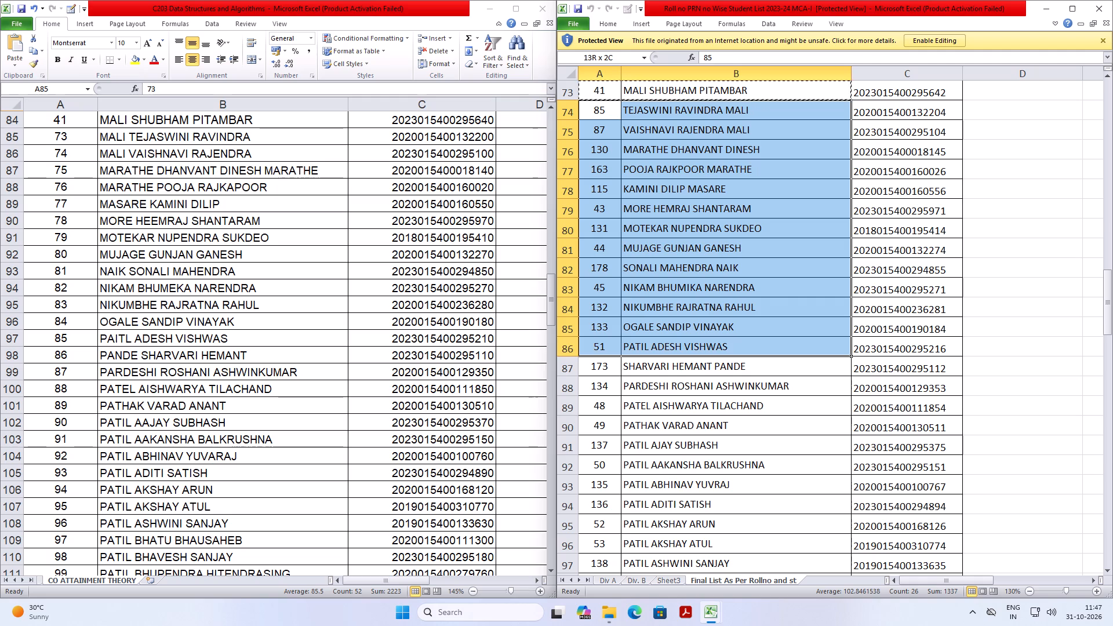
left_click_drag(693, 341, 701, 375)
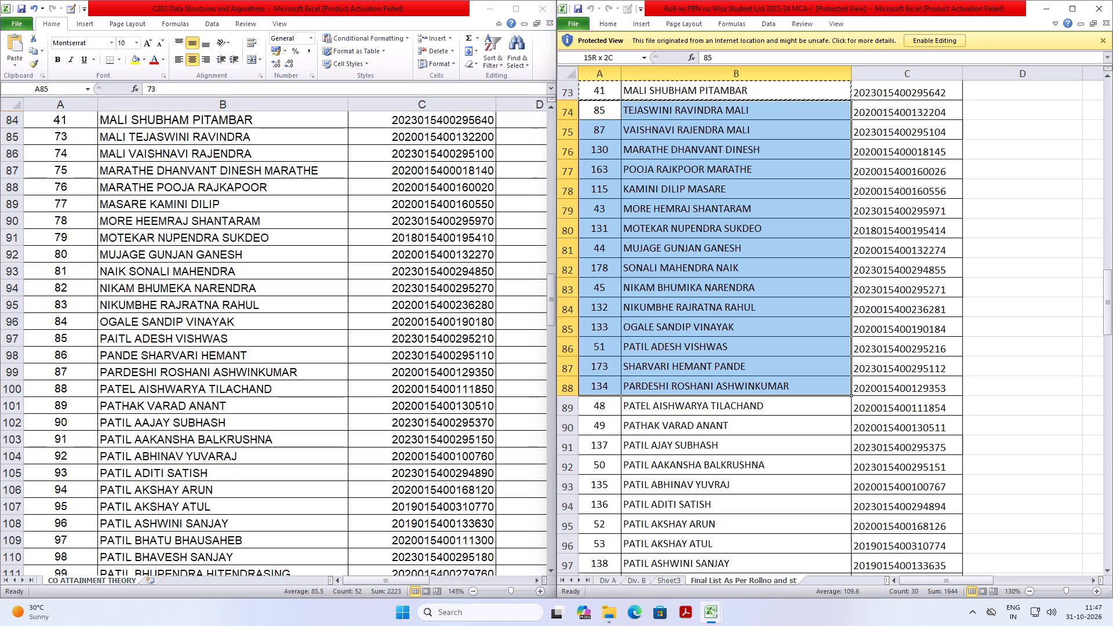
left_click_drag(701, 375, 708, 387)
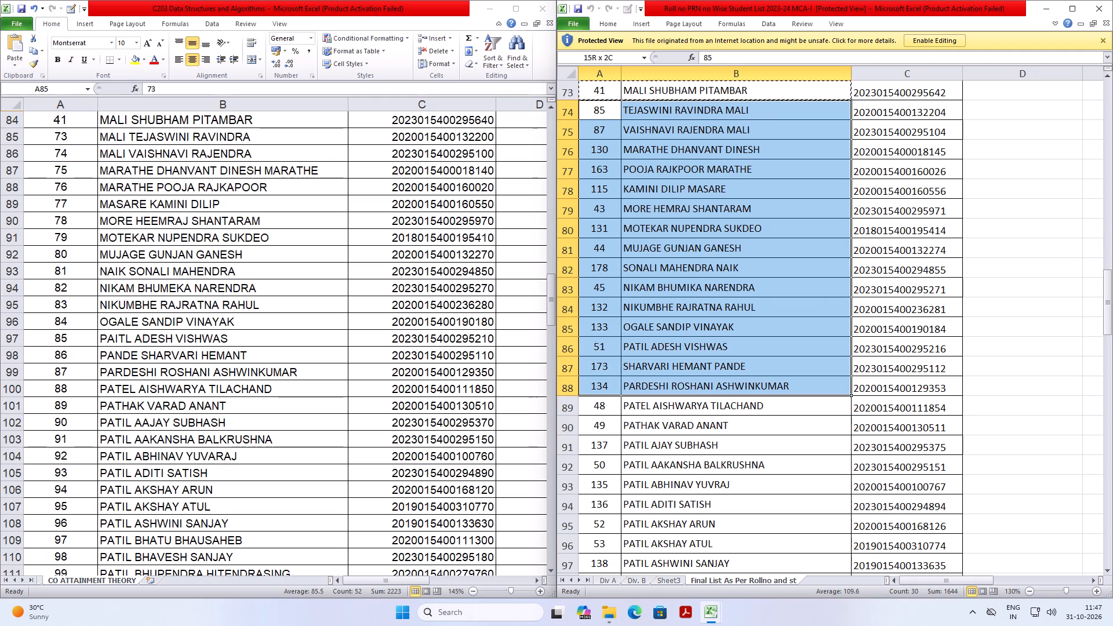
left_click_drag(708, 387, 708, 415)
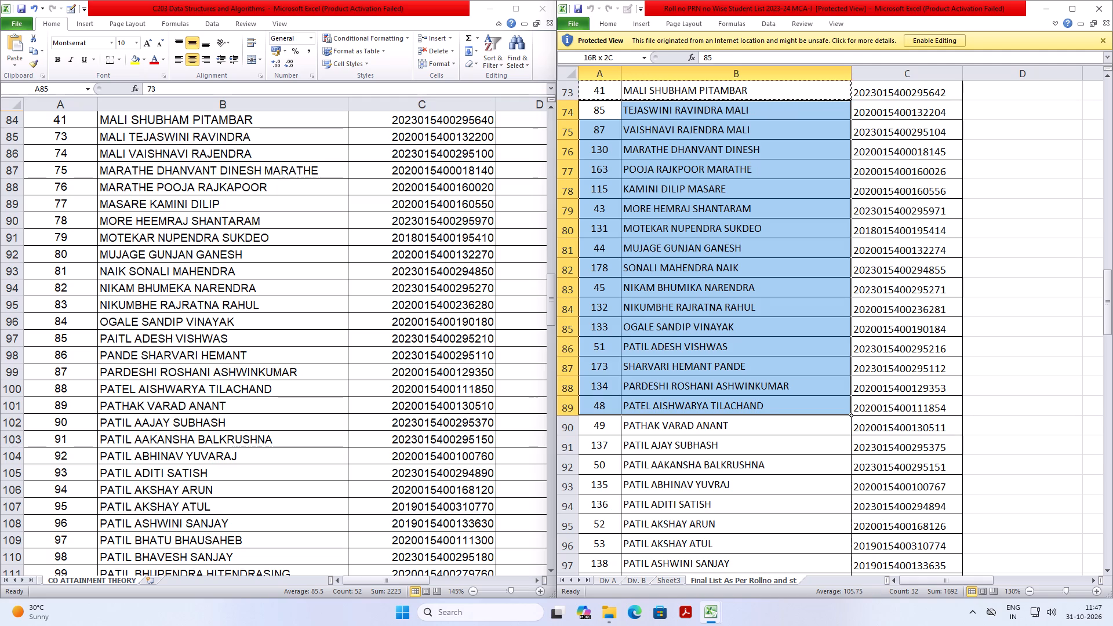
left_click_drag(708, 415, 710, 436)
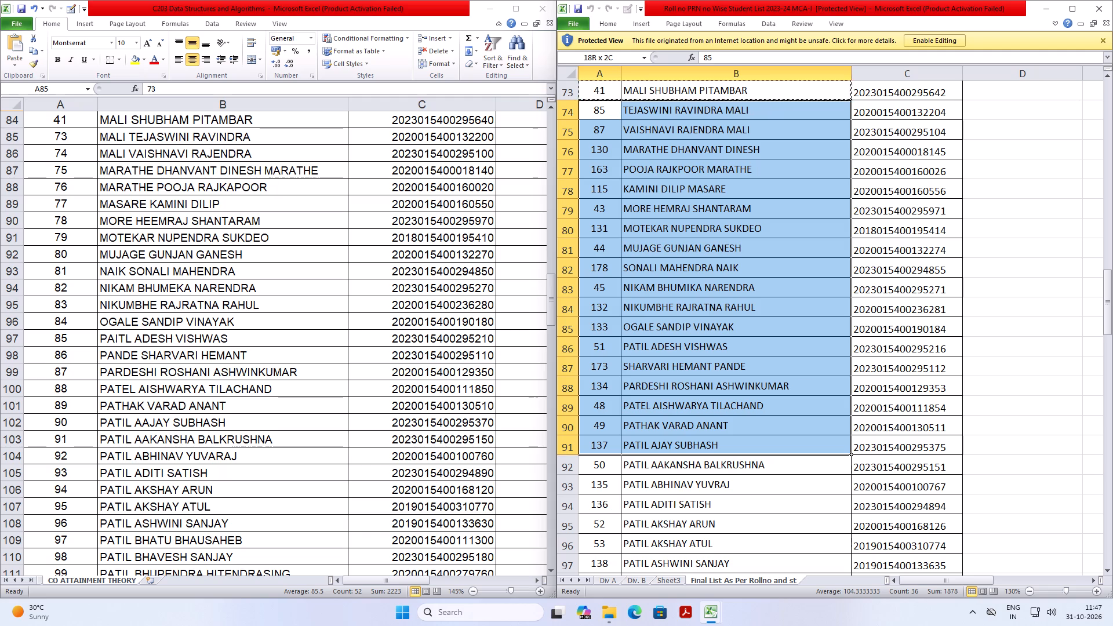
Extend the roll number and name selection in the MCA-I list to A74:B94, checking the added rows against the C203 rows.
left_click_drag(710, 436, 711, 470)
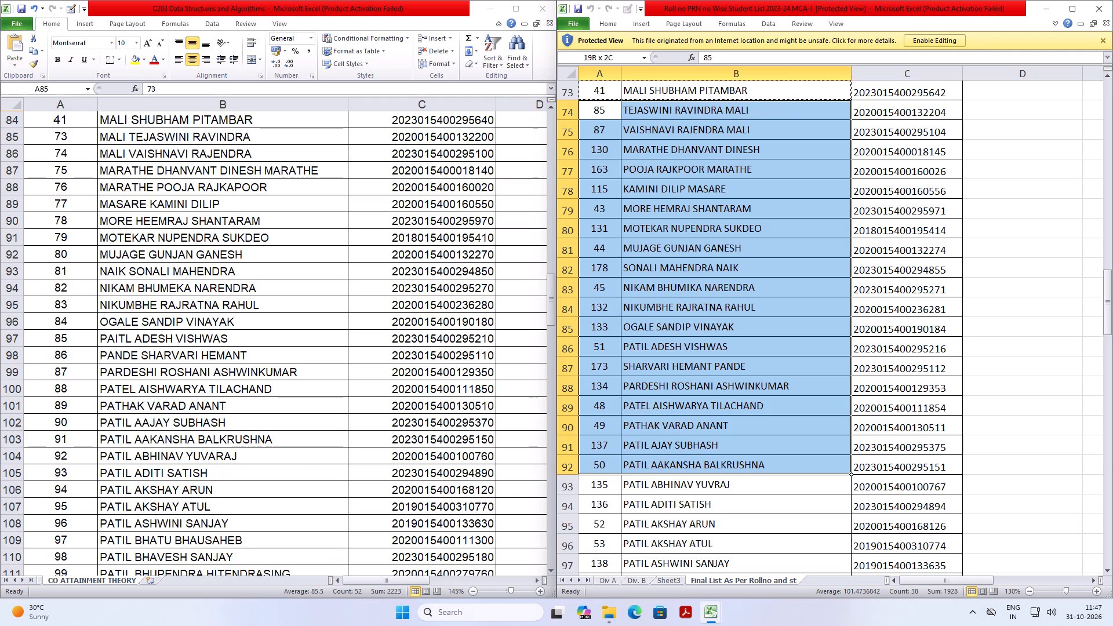
left_click_drag(711, 470, 714, 485)
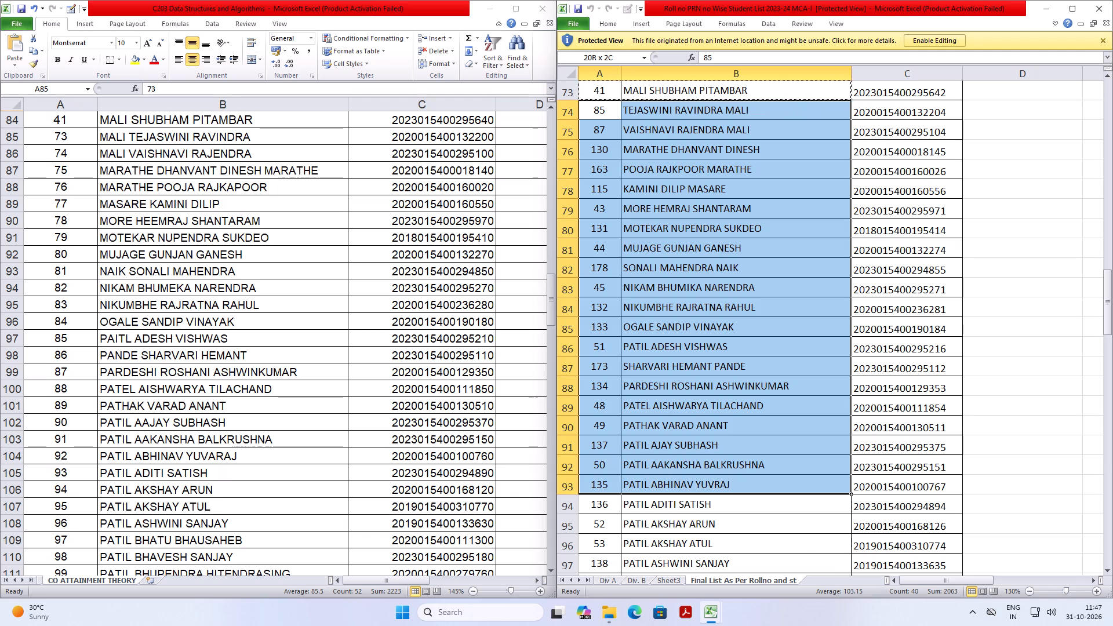
left_click_drag(714, 485, 713, 529)
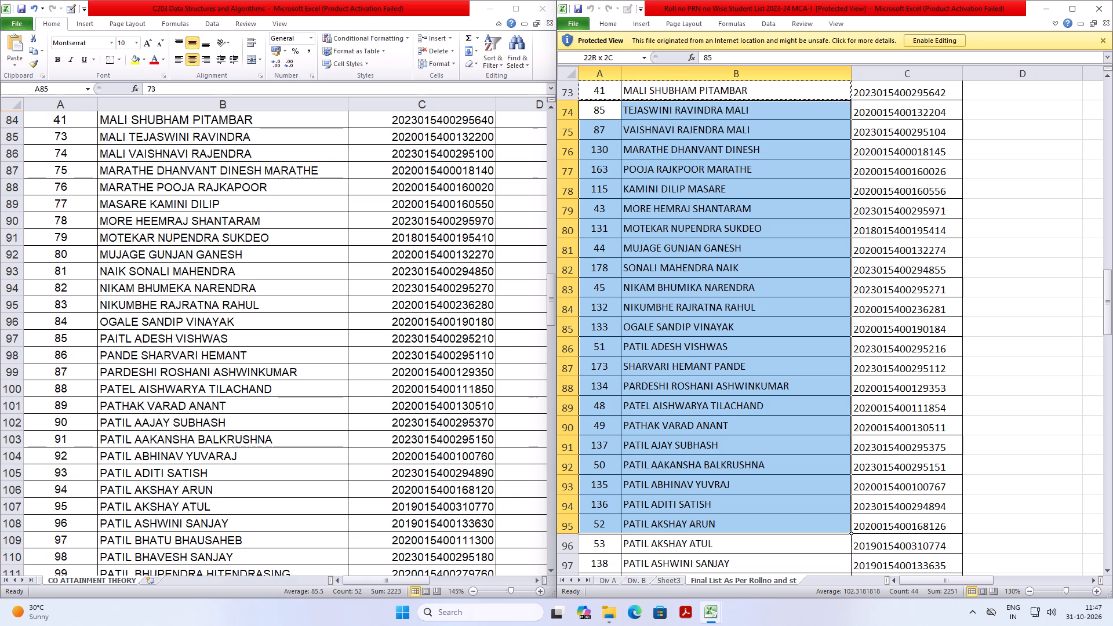
left_click_drag(713, 529, 713, 530)
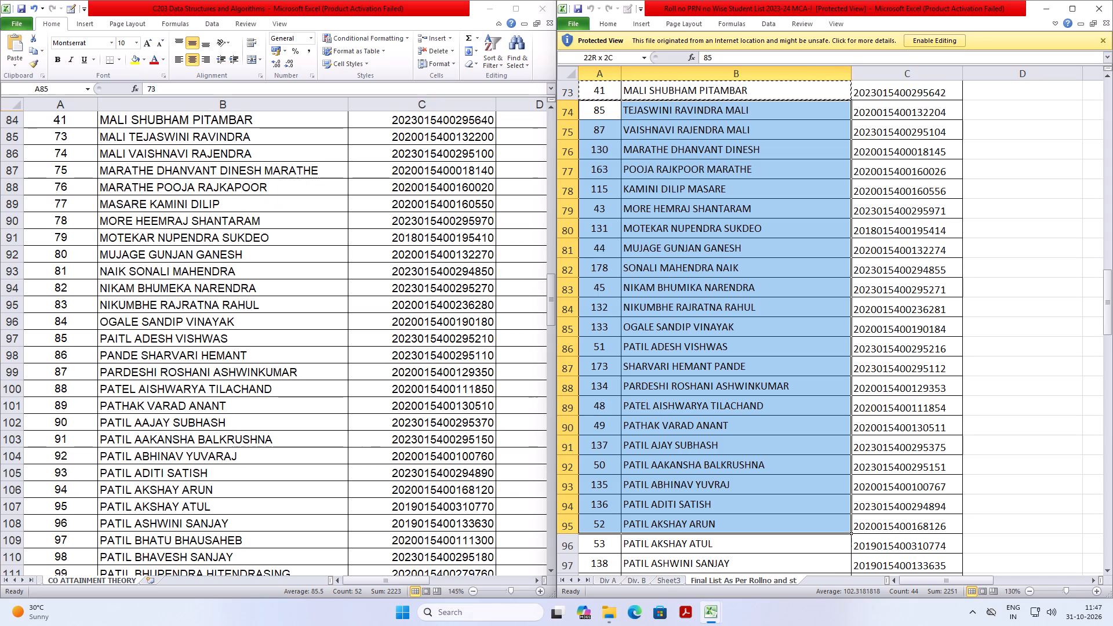
left_click_drag(713, 530, 715, 530)
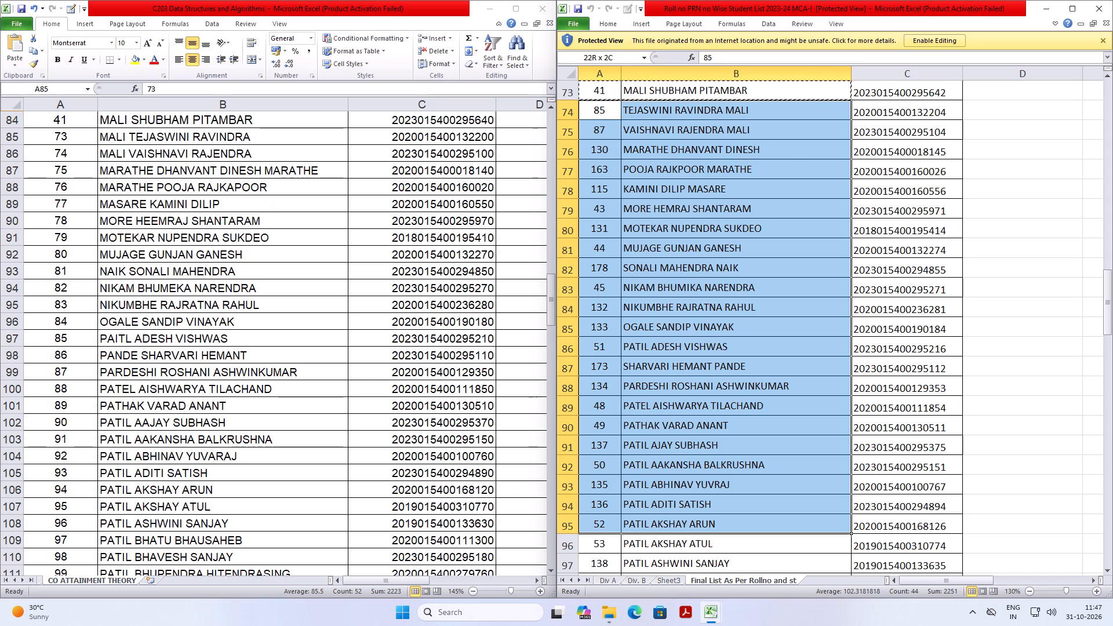
left_click_drag(715, 530, 716, 527)
left_click_drag(716, 527, 718, 525)
left_click_drag(718, 525, 718, 525)
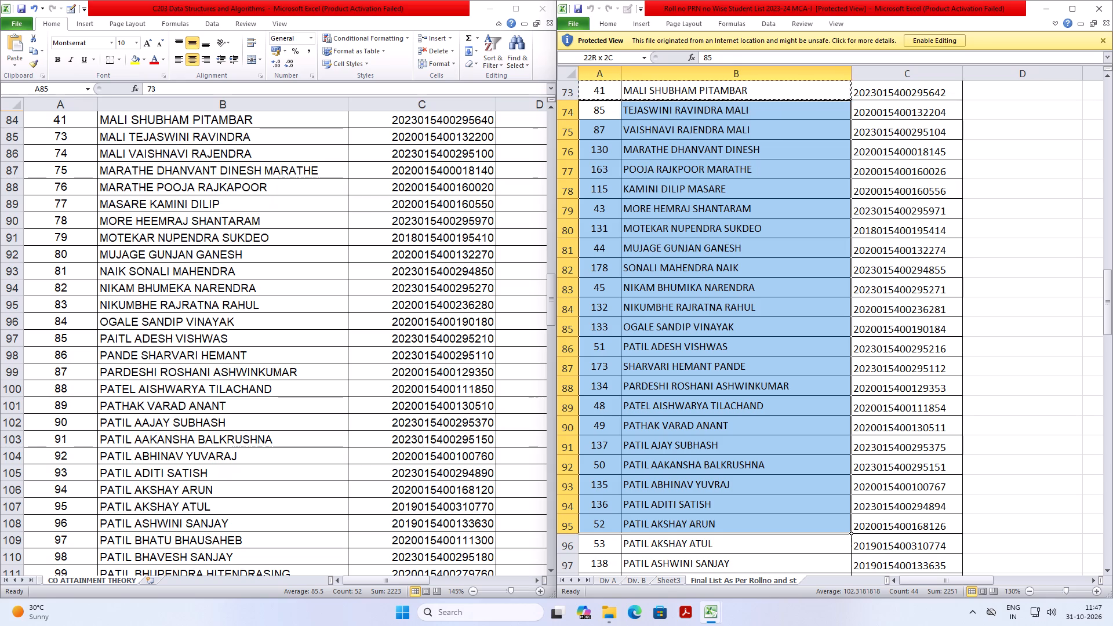
left_click_drag(718, 525, 728, 517)
left_click_drag(728, 517, 733, 500)
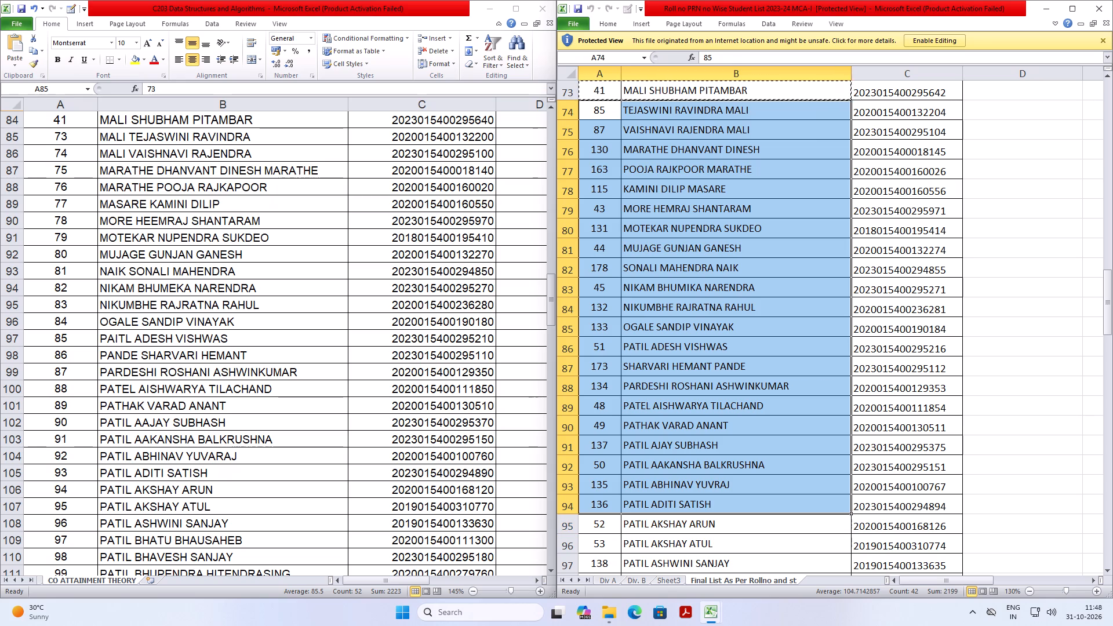